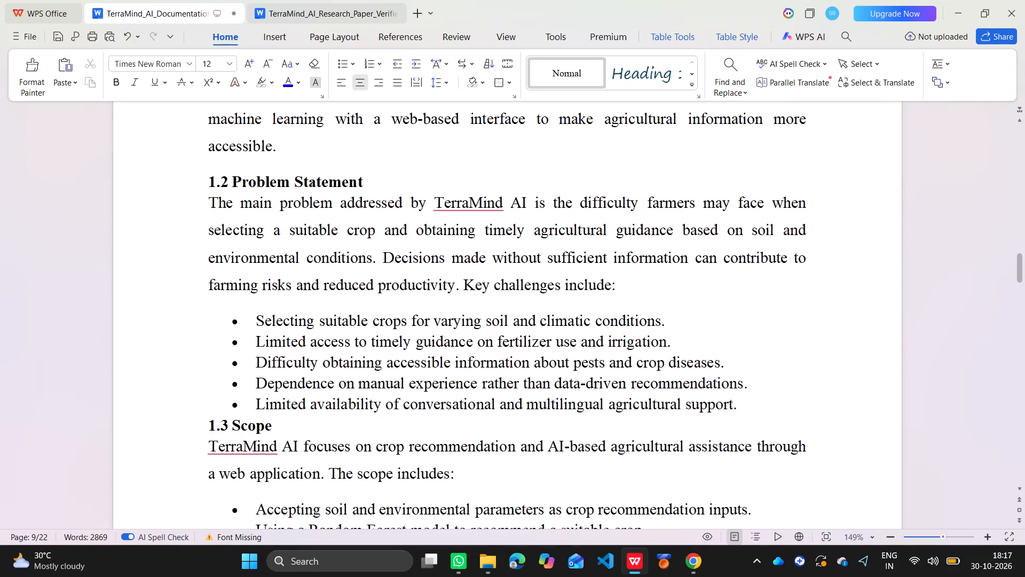
Review the report's contents from the Problem Statement section through to the last page.
scroll(657, 378, "down", 6)
scroll(657, 378, "right", 2)
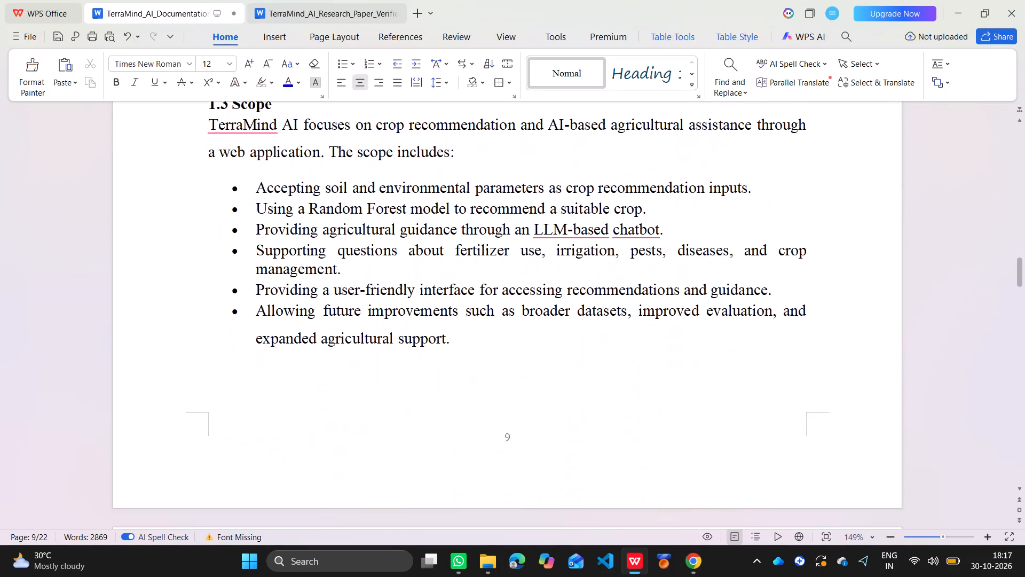
scroll(657, 378, "right", 17)
scroll(657, 378, "right", 5)
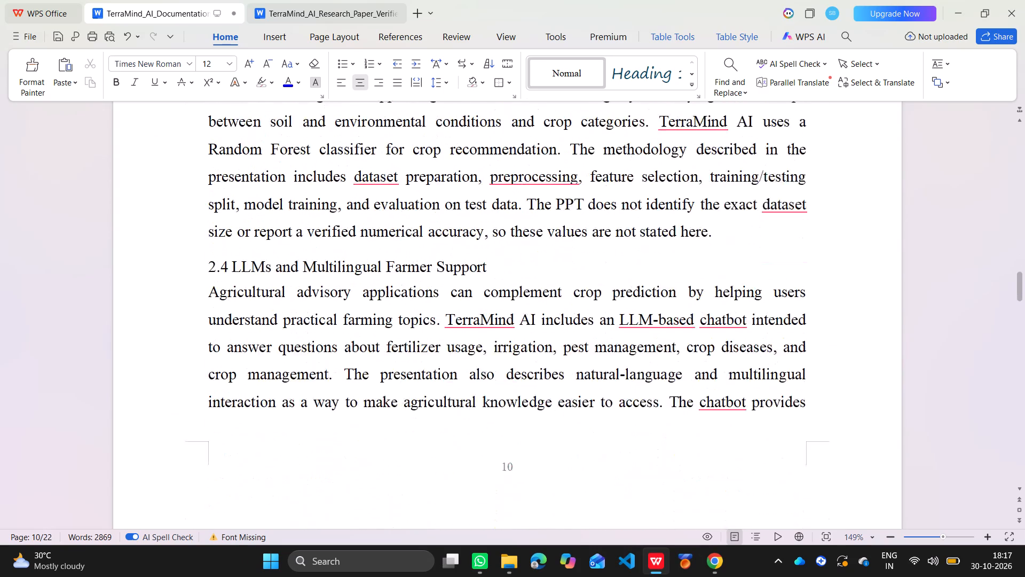
scroll(657, 378, "right", 16)
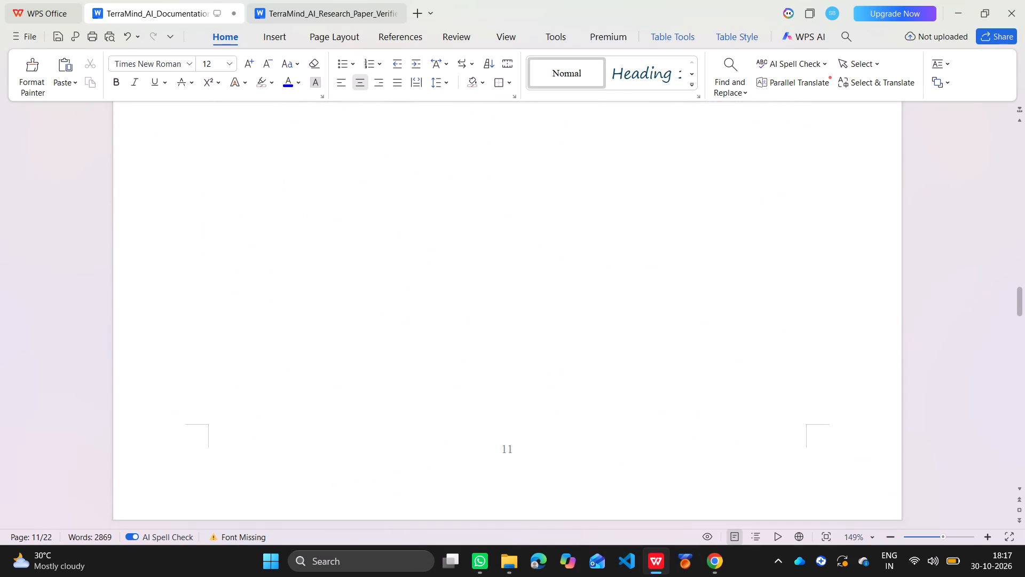
scroll(657, 378, "right", 13)
scroll(657, 378, "down", 2)
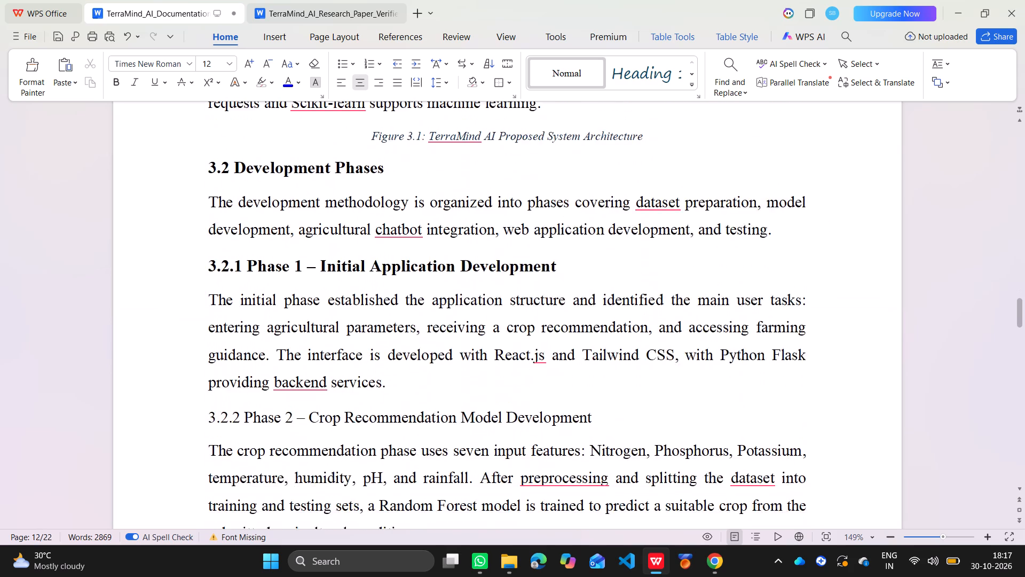
scroll(657, 378, "down", 17)
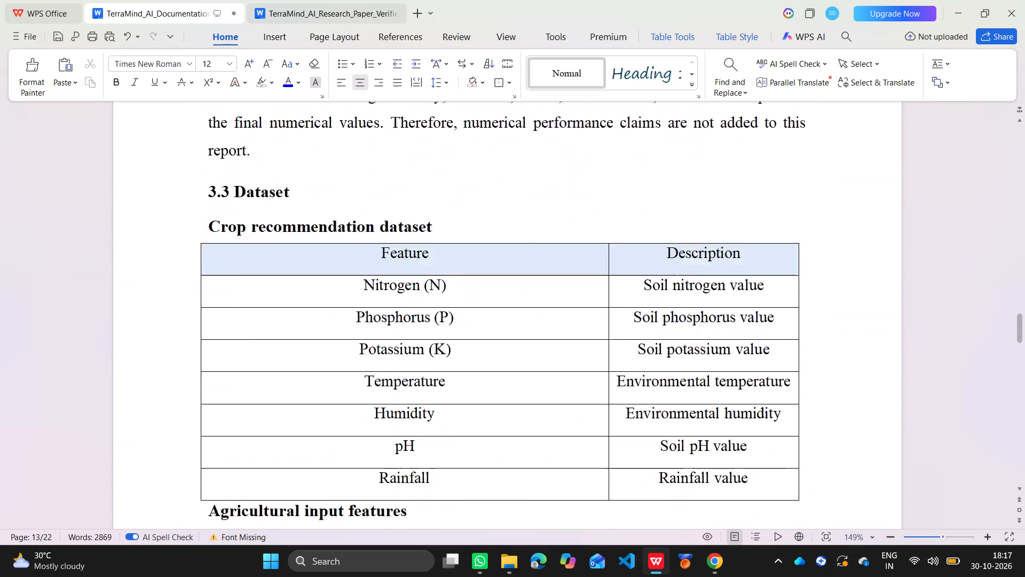
scroll(657, 378, "down", 16)
scroll(657, 378, "down", 7)
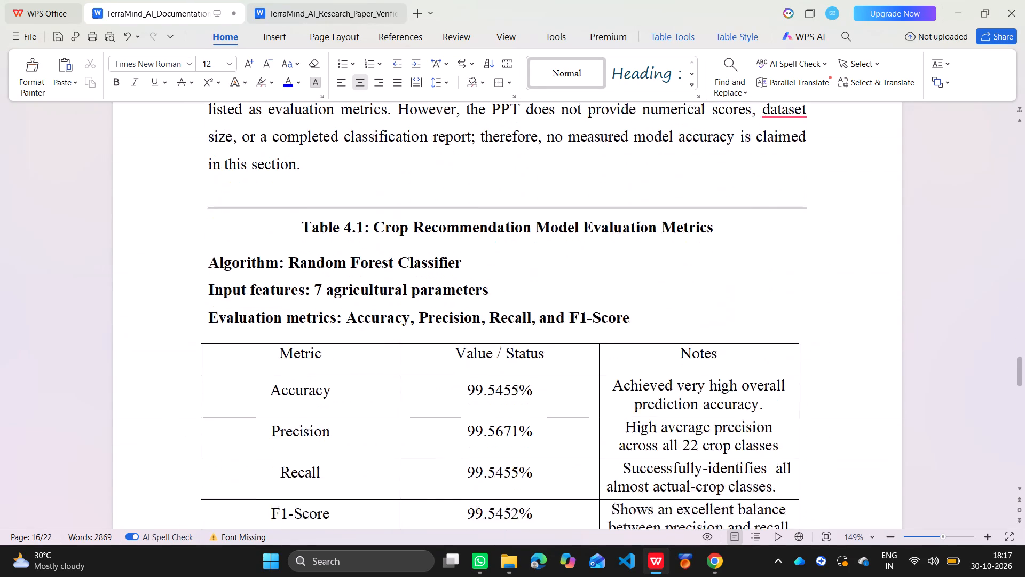
scroll(657, 378, "down", 19)
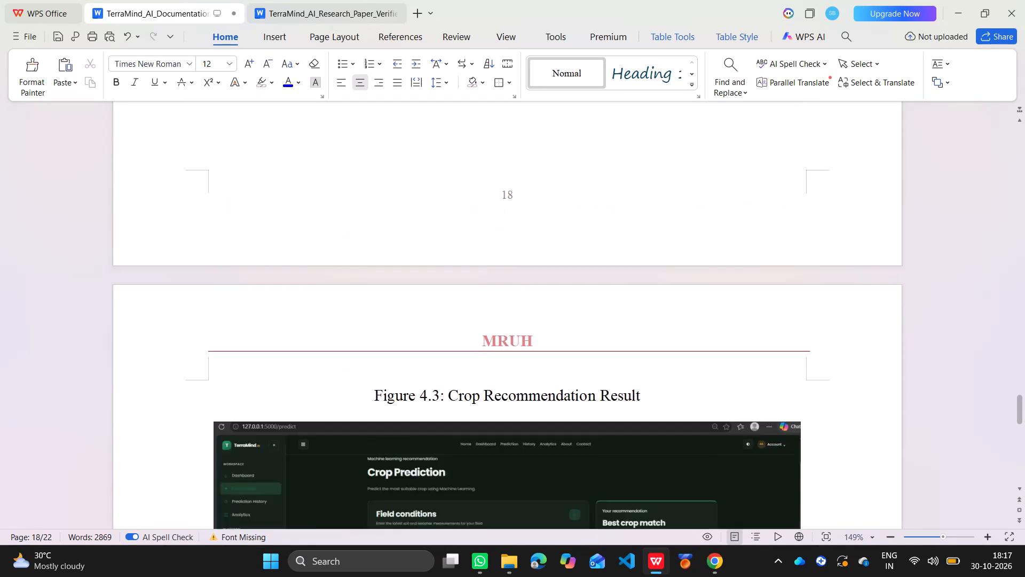
scroll(657, 378, "down", 13)
scroll(657, 378, "down", 12)
scroll(657, 378, "down", 10)
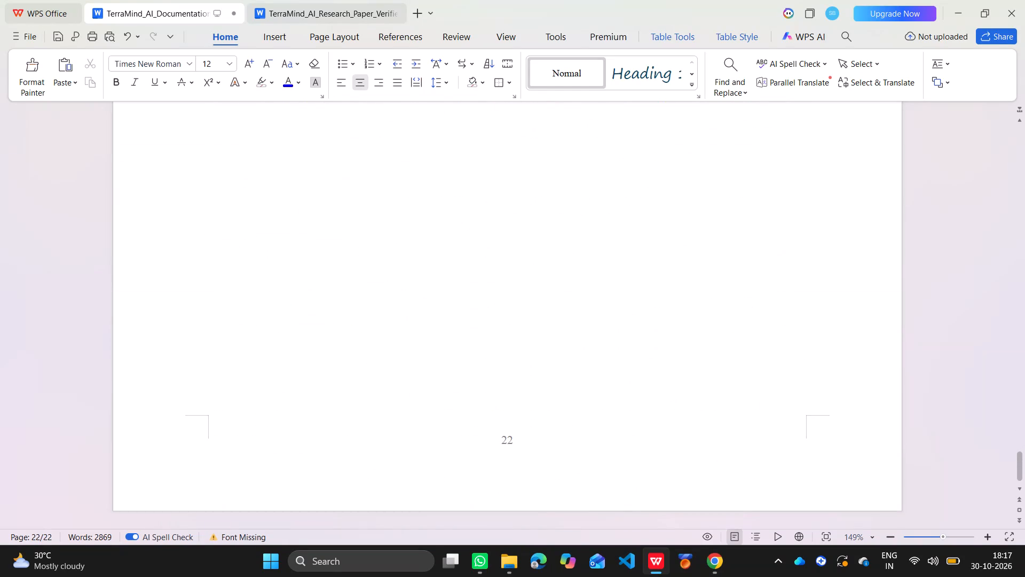
scroll(657, 378, "down", 7)
Save the TerraMind AI documentation report.
key("ctrl+s")
key("ctrl+s")
key("ctrl+s")
key("ctrl+s")
key("ctrl+s")
key("ctrl+s")
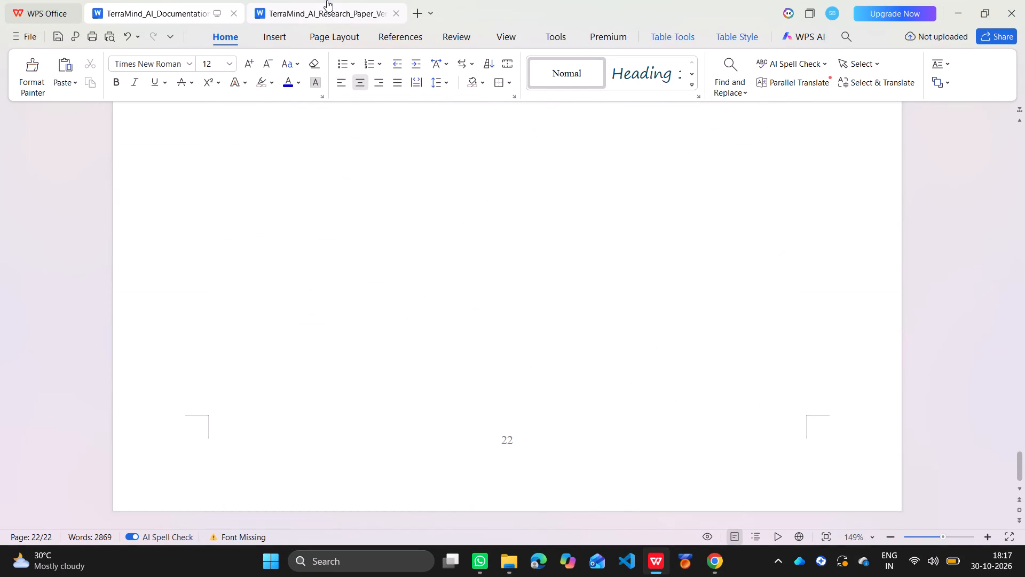
Look back through the saved report from the references to the title page, checking chapters, tables and contents list.
scroll(345, 254, "up", 11)
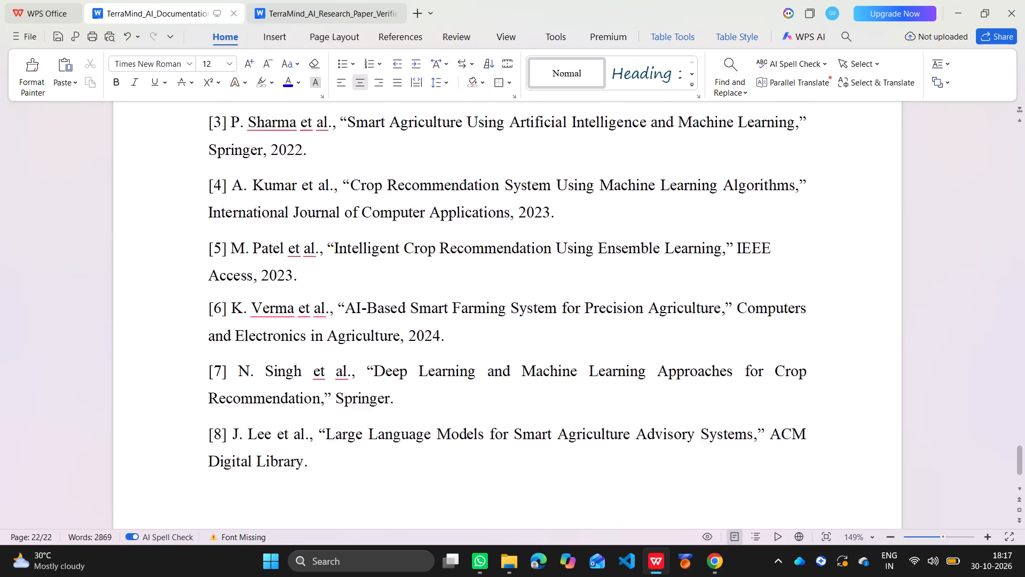
scroll(345, 254, "up", 12)
scroll(345, 254, "up", 11)
scroll(345, 254, "up", 10)
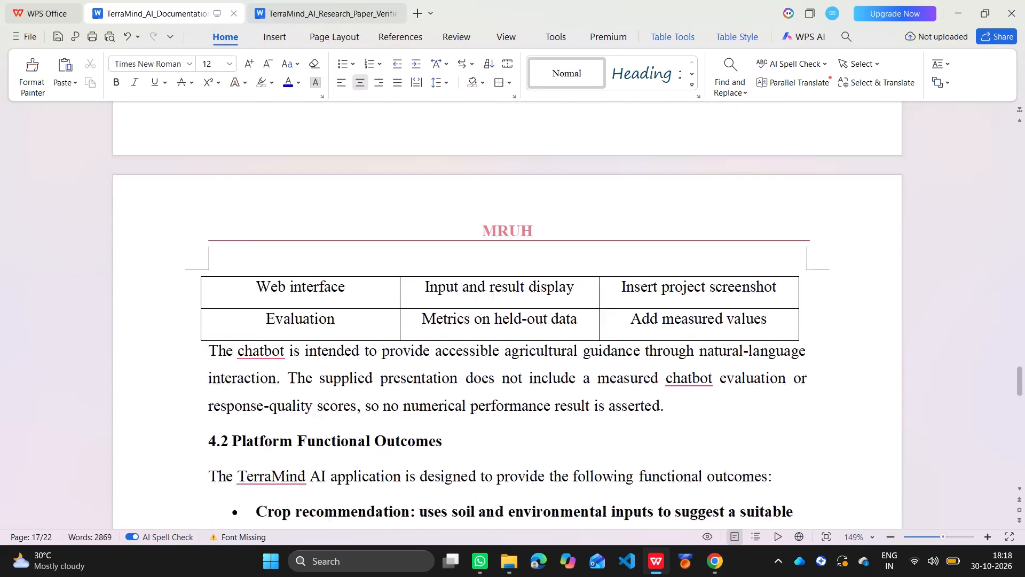
scroll(345, 254, "up", 13)
scroll(345, 254, "up", 13)
scroll(345, 254, "up", 18)
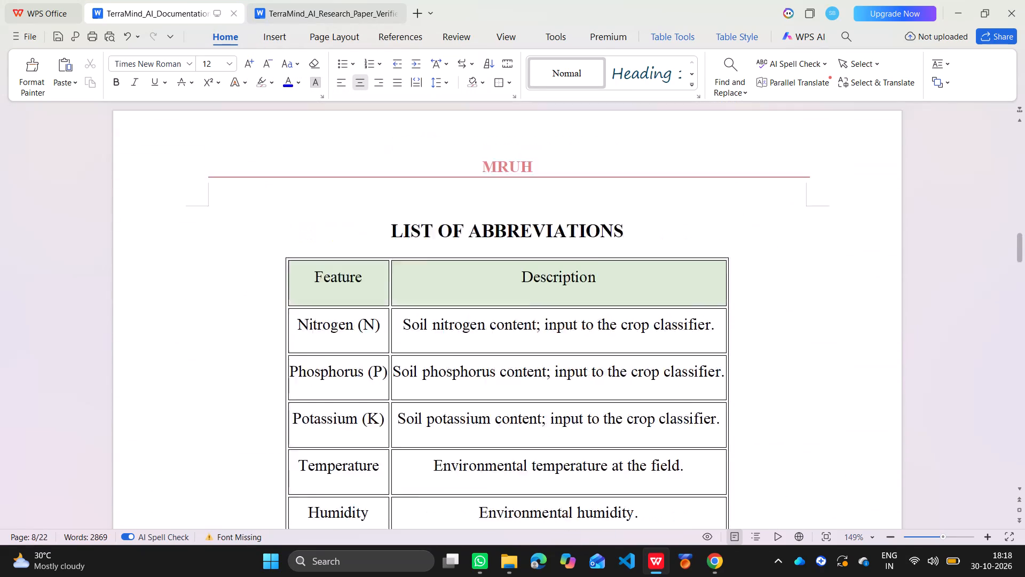
scroll(345, 254, "up", 11)
scroll(345, 254, "up", 13)
scroll(345, 254, "up", 13)
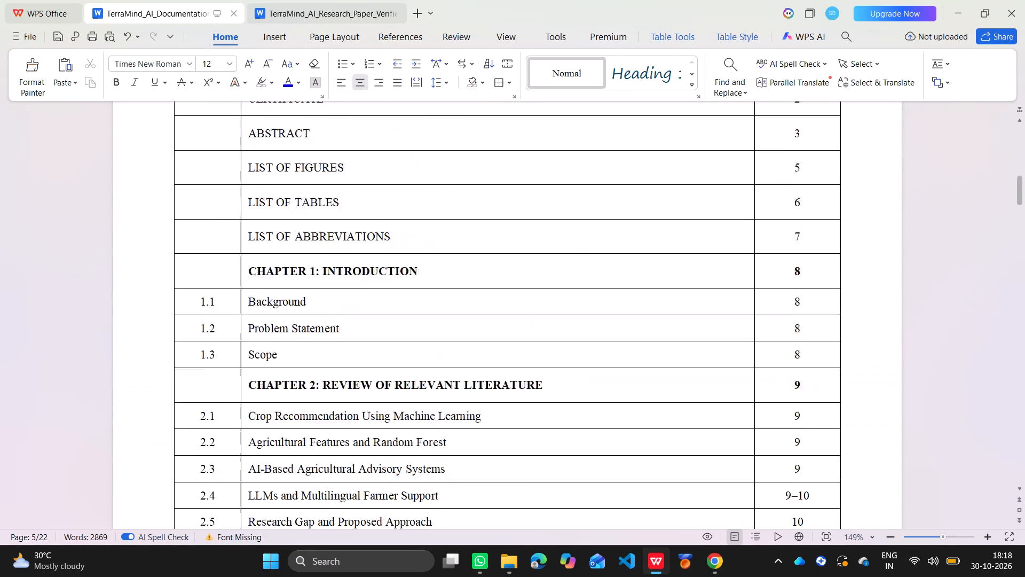
scroll(345, 254, "up", 14)
scroll(345, 254, "up", 16)
scroll(345, 254, "up", 15)
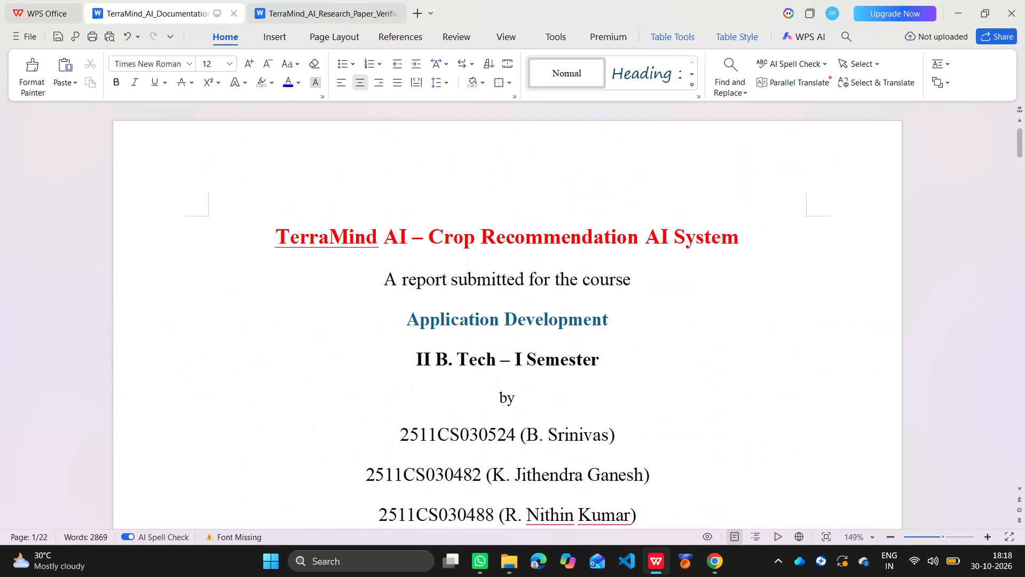
scroll(345, 254, "up", 15)
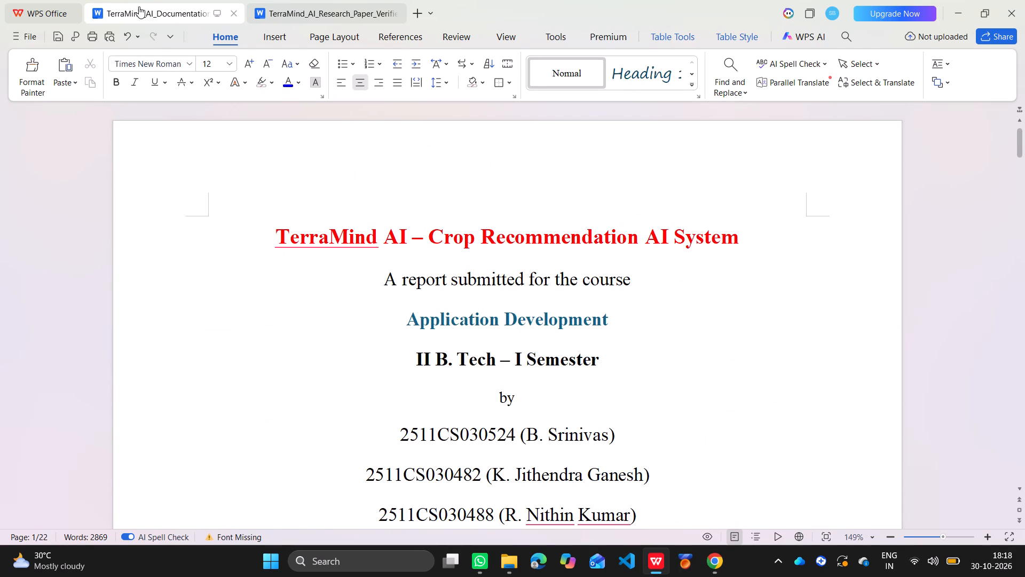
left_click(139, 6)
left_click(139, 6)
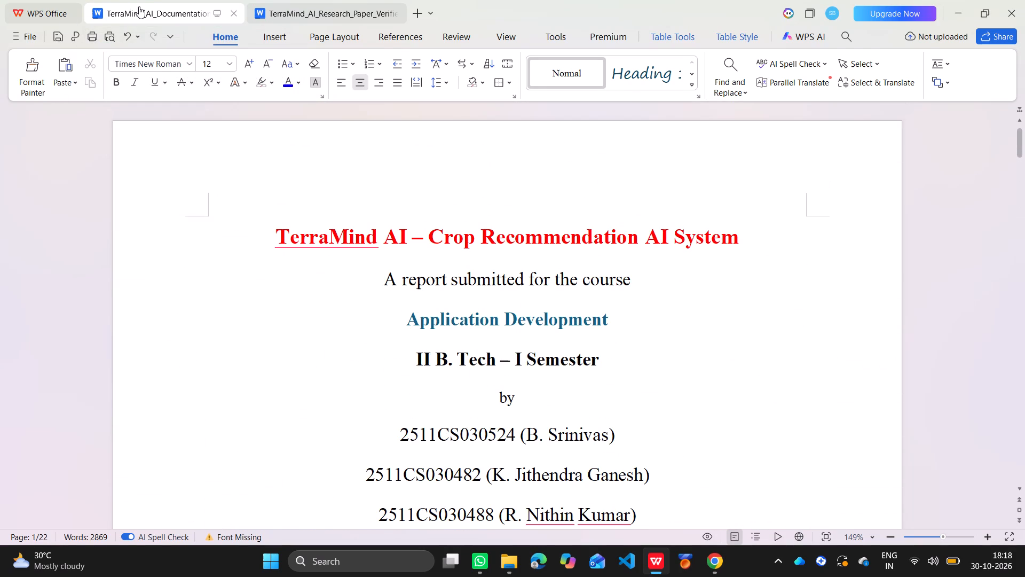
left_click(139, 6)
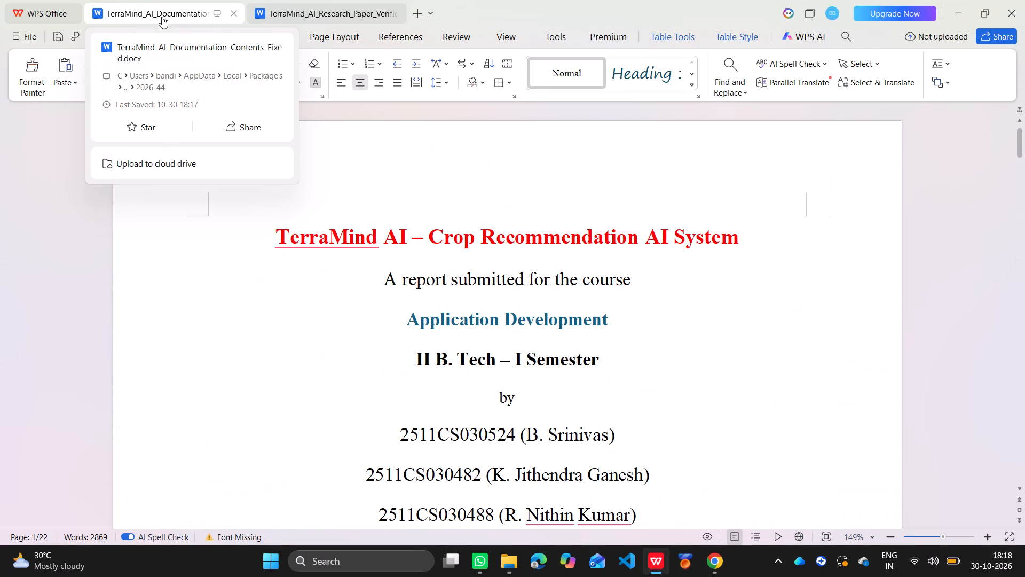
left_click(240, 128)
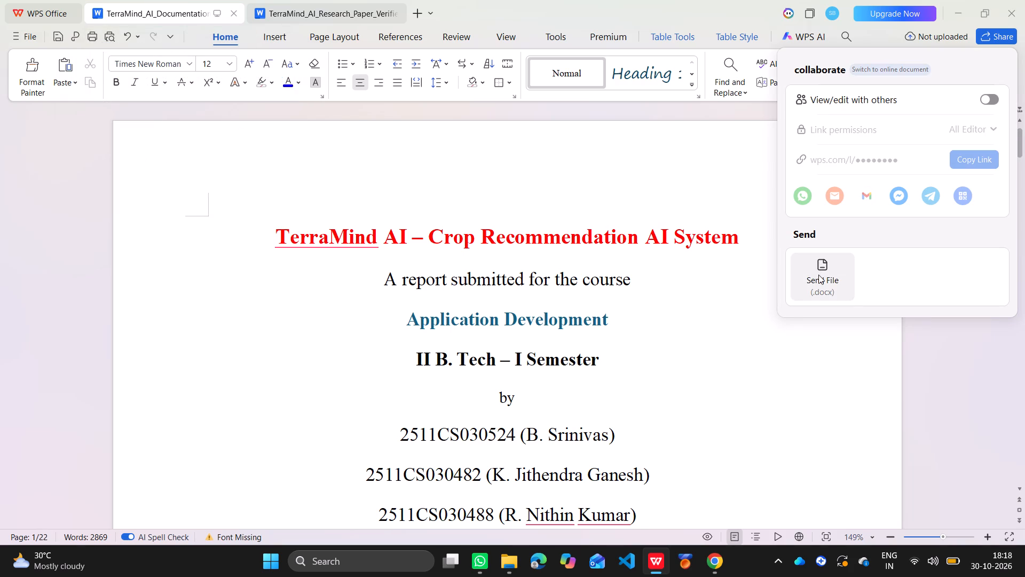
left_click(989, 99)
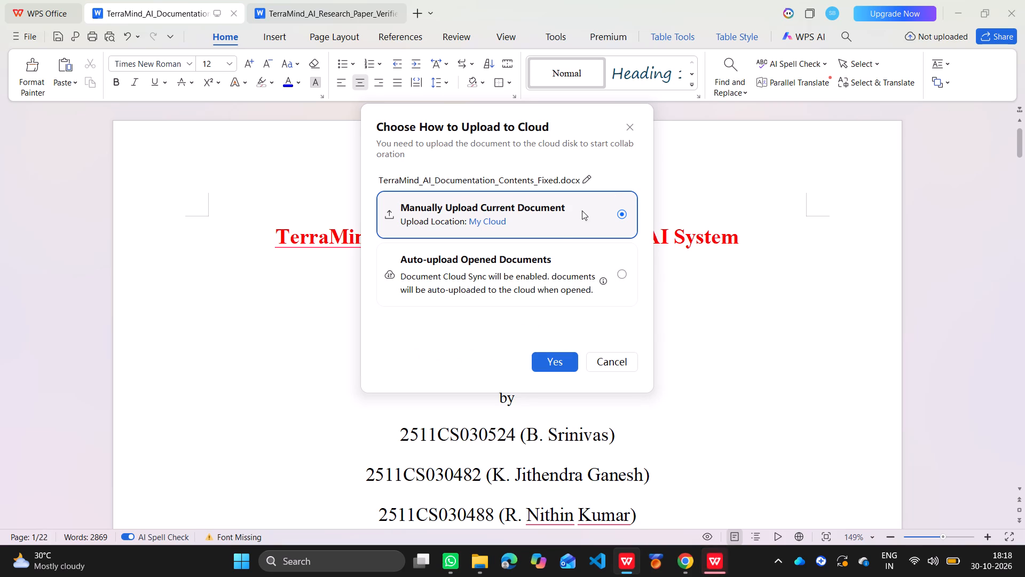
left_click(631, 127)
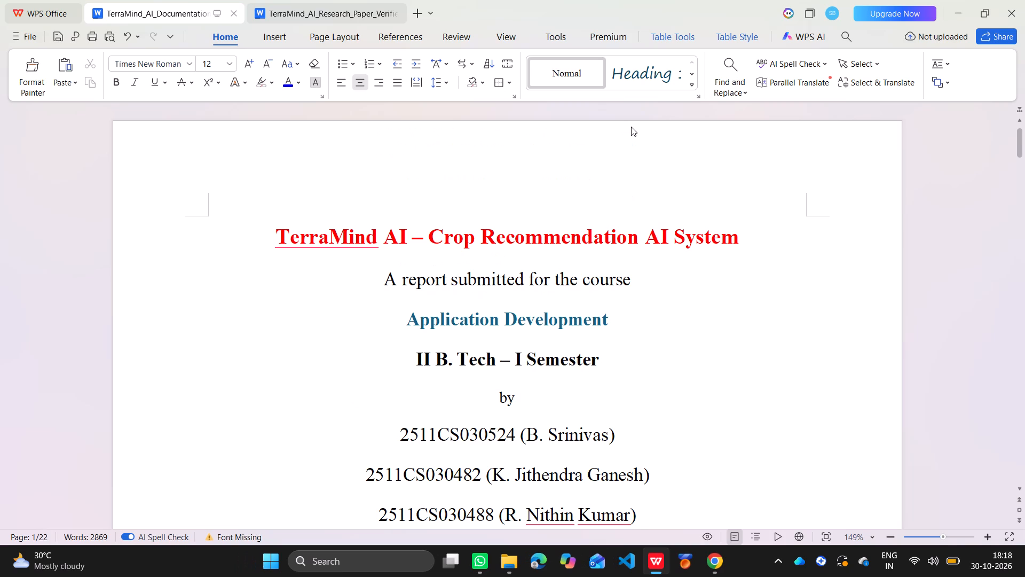
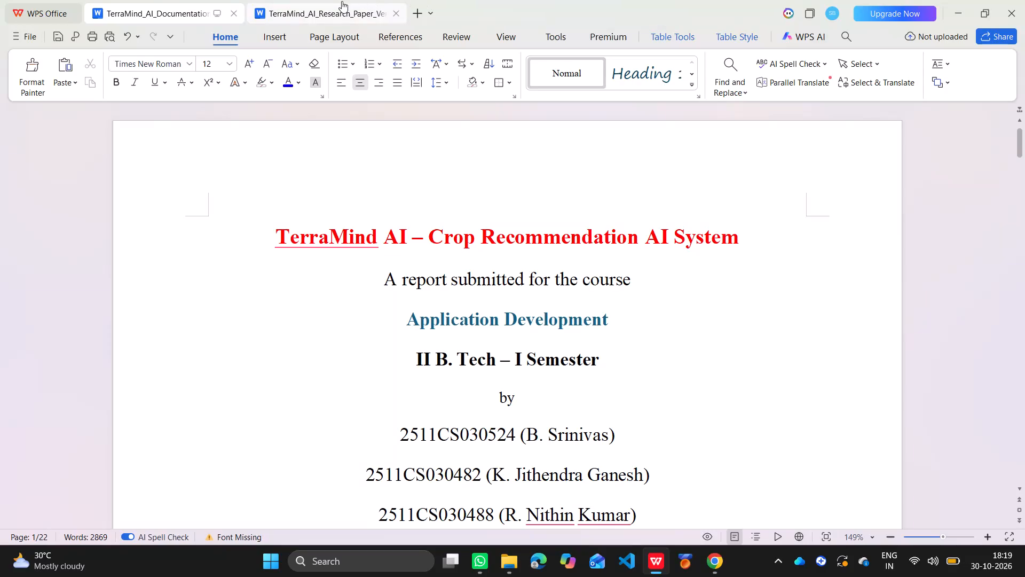
Begin a Save As of the TerraMind AI documentation report in the Desktop folder and open its file name for editing.
left_click(150, 4)
left_click(150, 4)
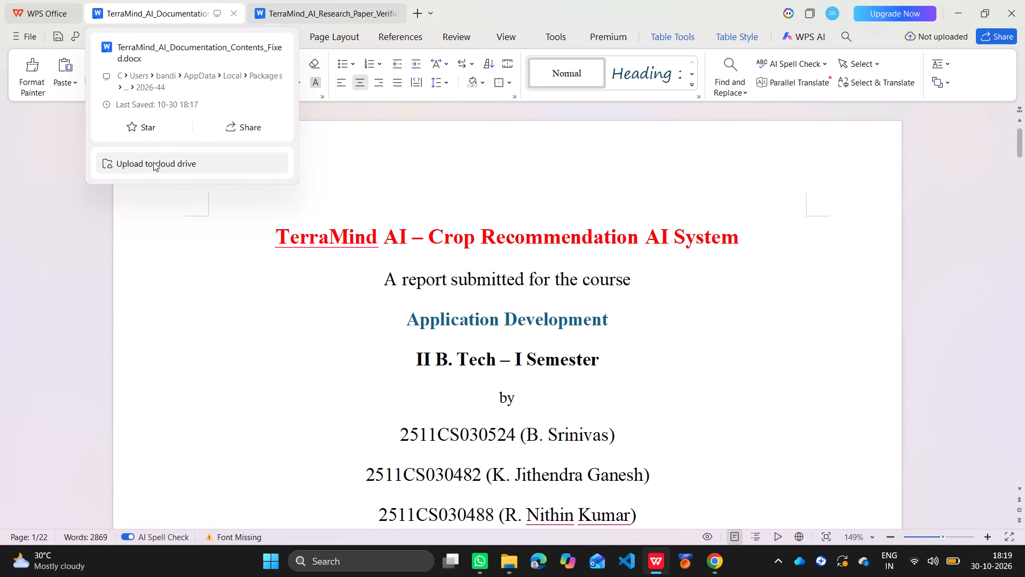
left_click(194, 12)
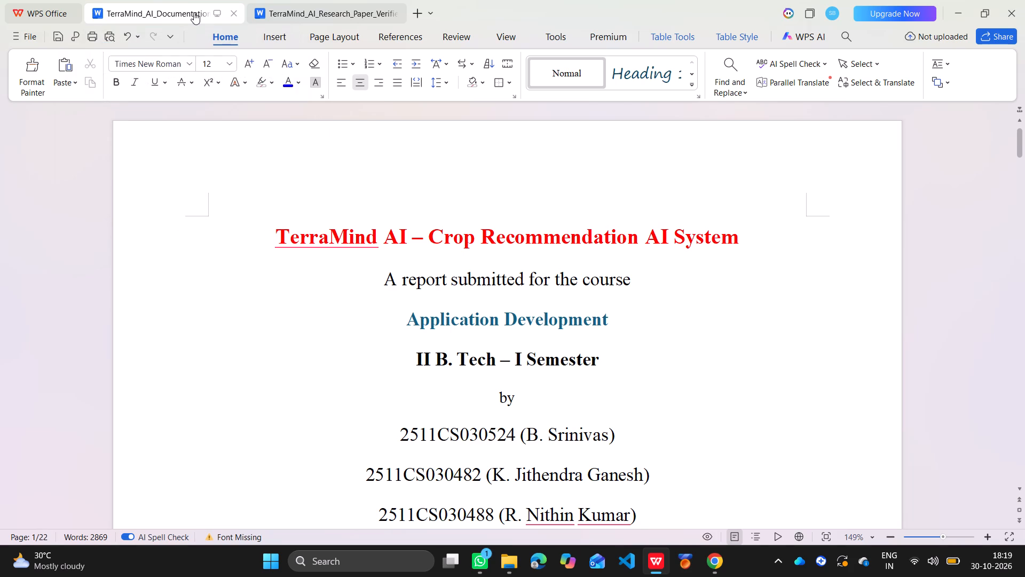
right_click(192, 13)
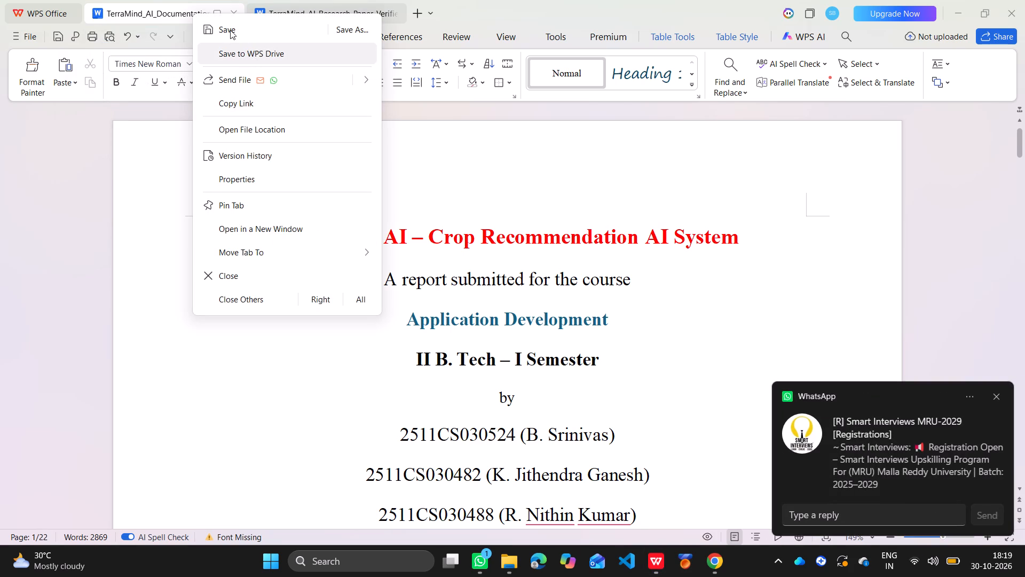
left_click(348, 27)
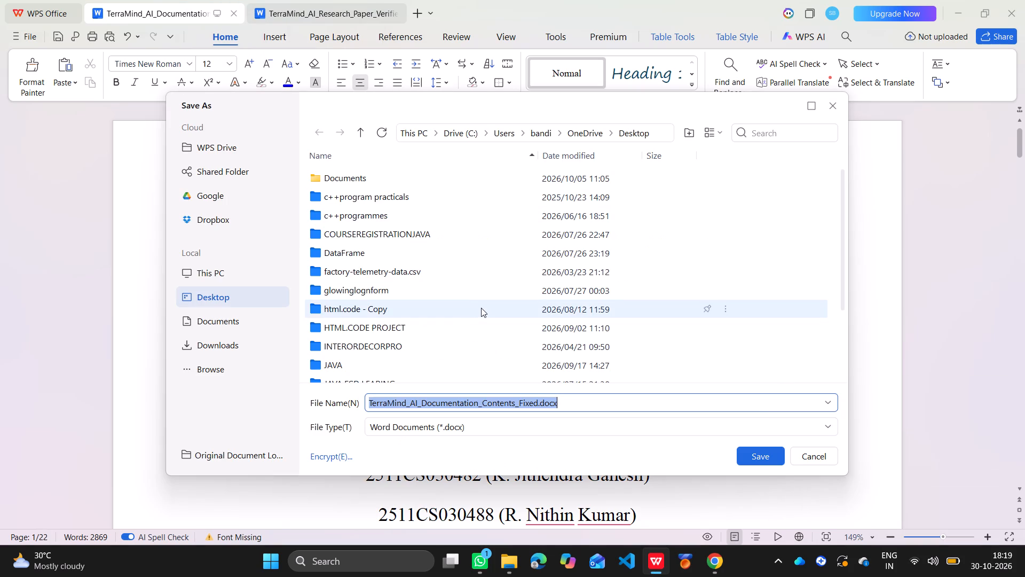
left_click(568, 402)
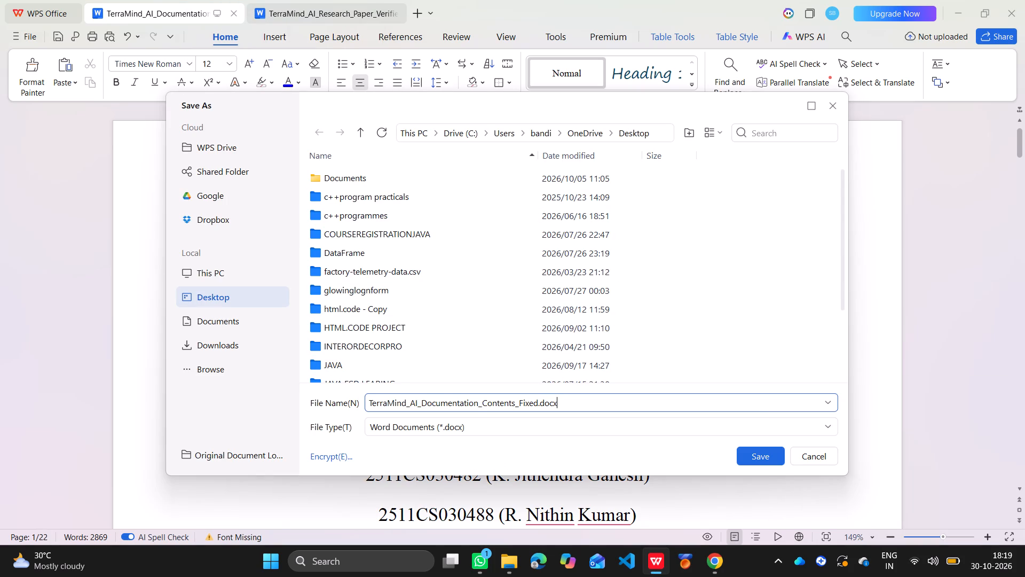
Save the report to the Desktop as a Word document named "TerraMind_AI_Documentation BANDI GARU FINAL".
key("BackSpace")
key("BackSpace")
key("BackSpace")
key("BackSpace")
key("BackSpace")
key("BackSpace")
key("BackSpace")
key("BackSpace")
key("BackSpace")
key("BackSpace")
key("BackSpace")
key("BackSpace")
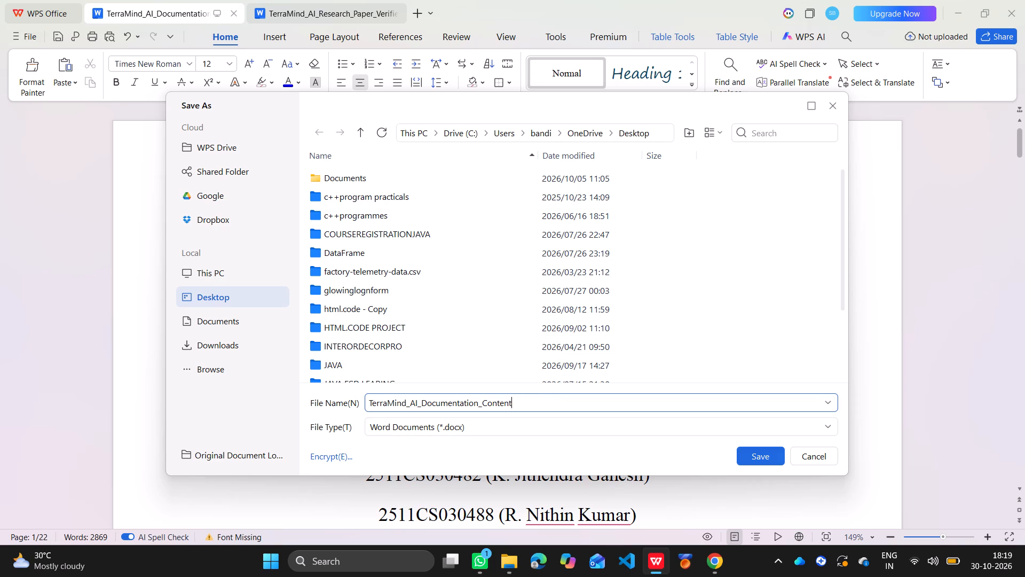
key("BackSpace")
key("BackSpace")
key("BackSpace")
key("BackSpace")
key("BackSpace")
key("BackSpace")
key("BackSpace")
key("BackSpace")
key("space")
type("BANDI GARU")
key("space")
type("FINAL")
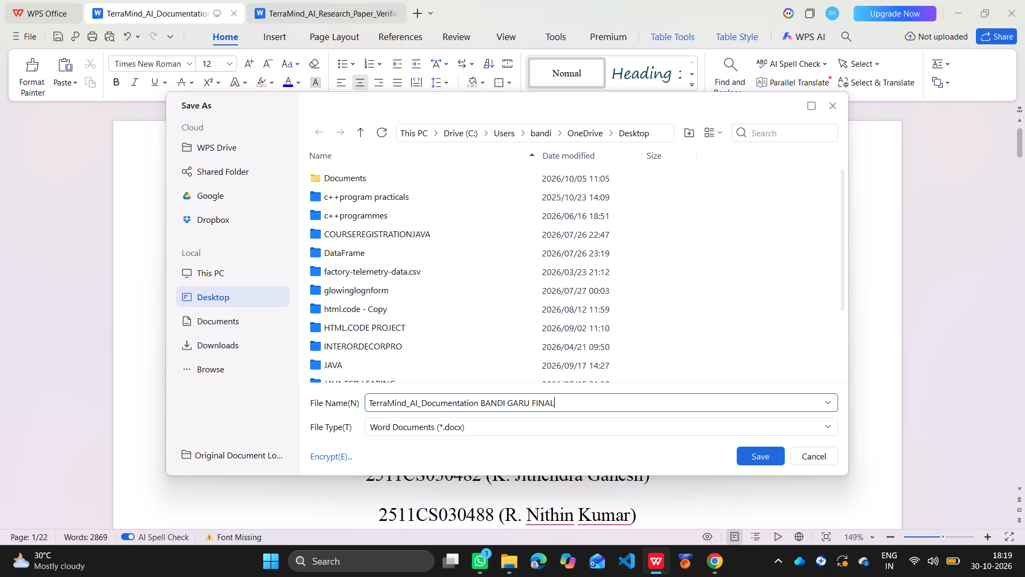
left_click(766, 455)
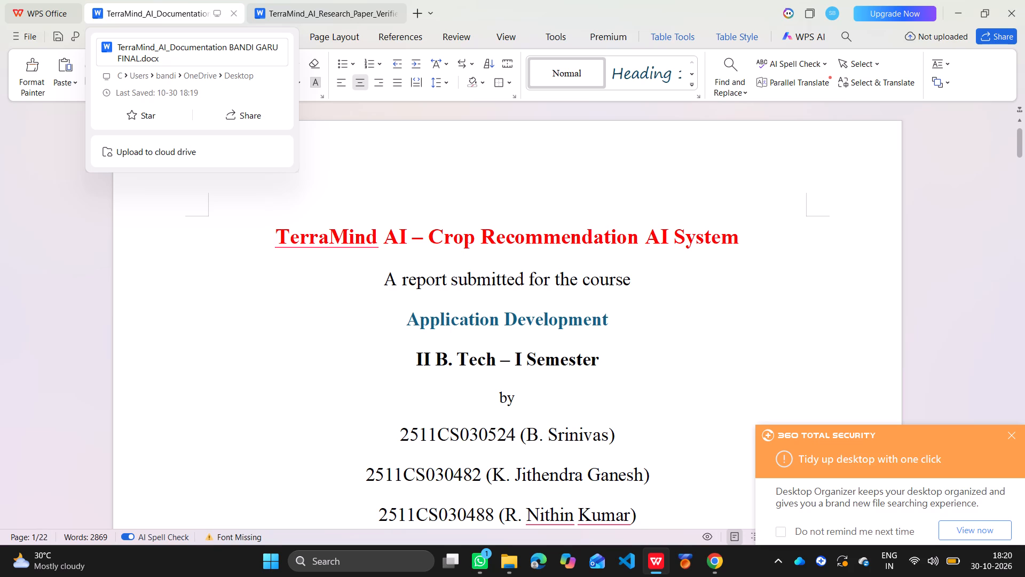
Copy the saved report's file name and search the Downloads folder in File Explorer for it.
left_click_drag(165, 60, 129, 51)
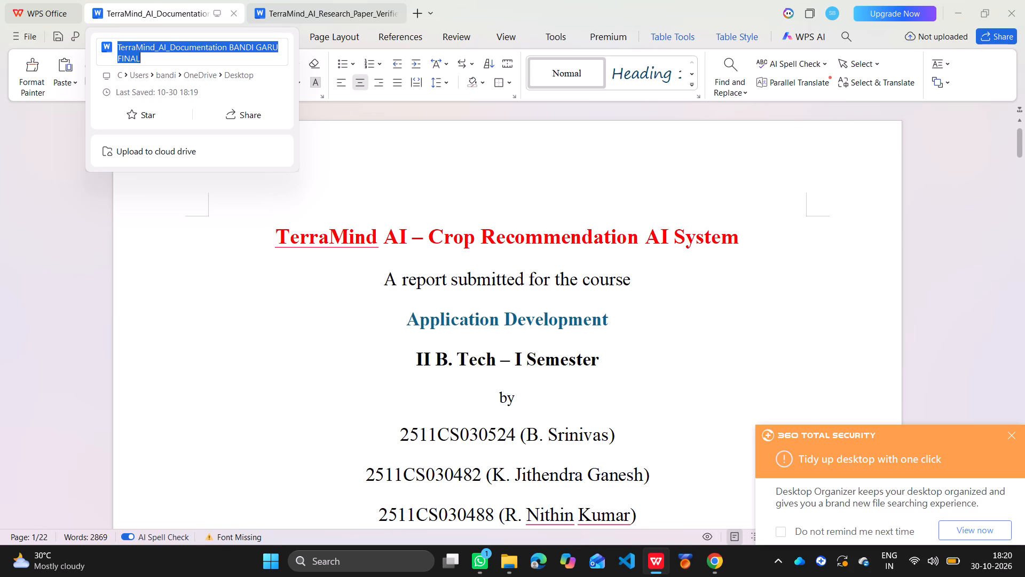
key("ctrl+c")
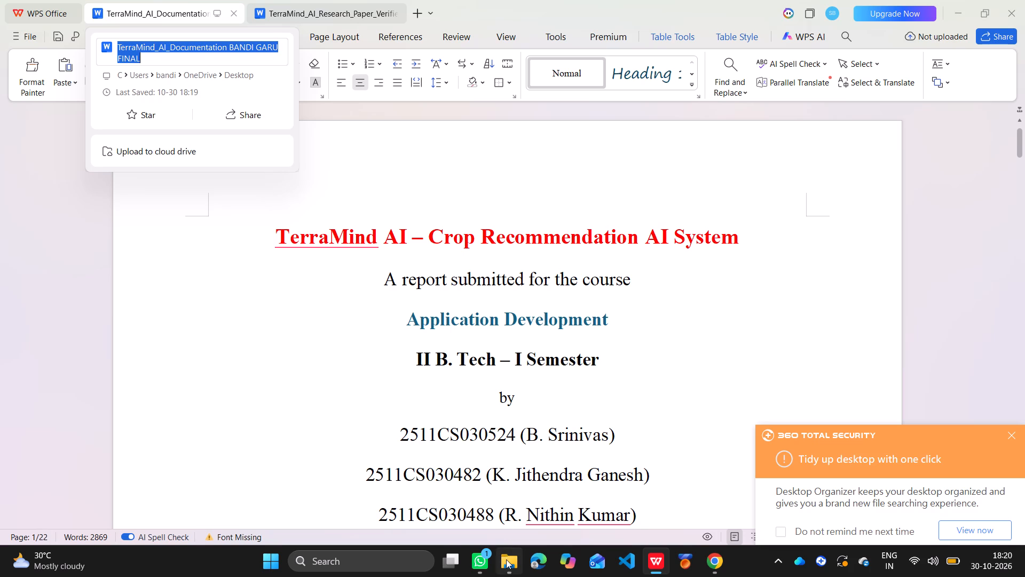
left_click(506, 559)
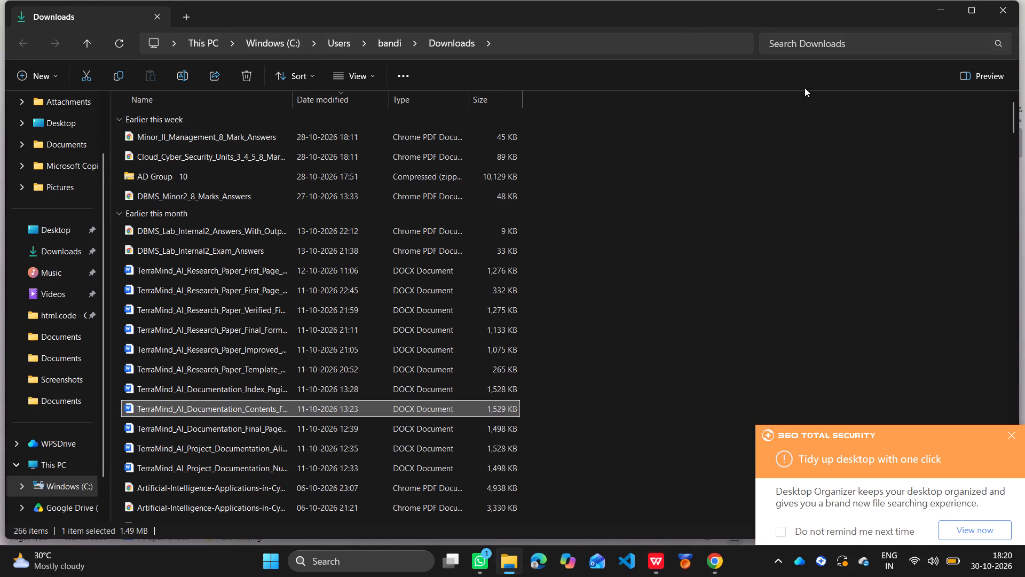
left_click(816, 50)
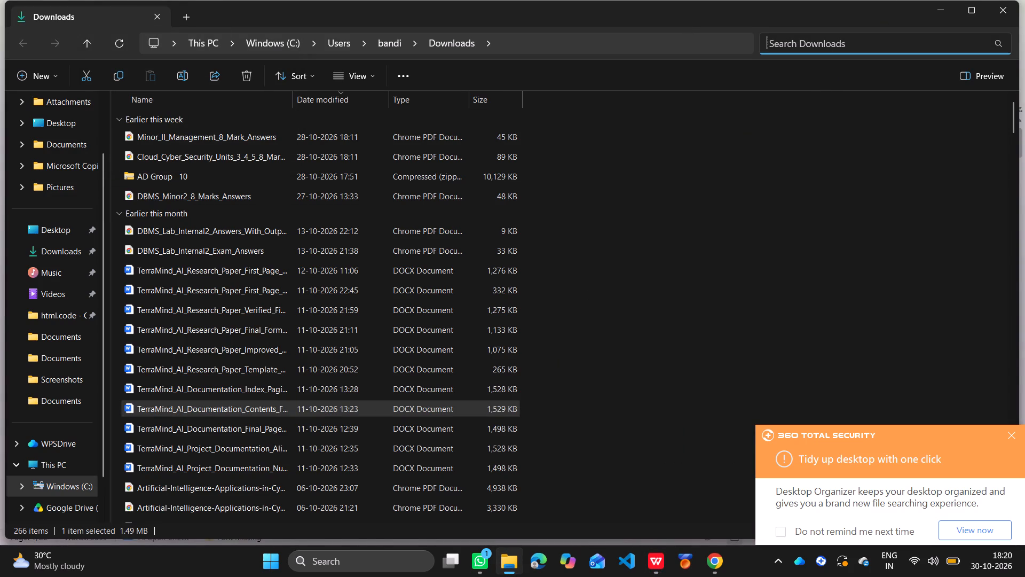
key("ctrl+v")
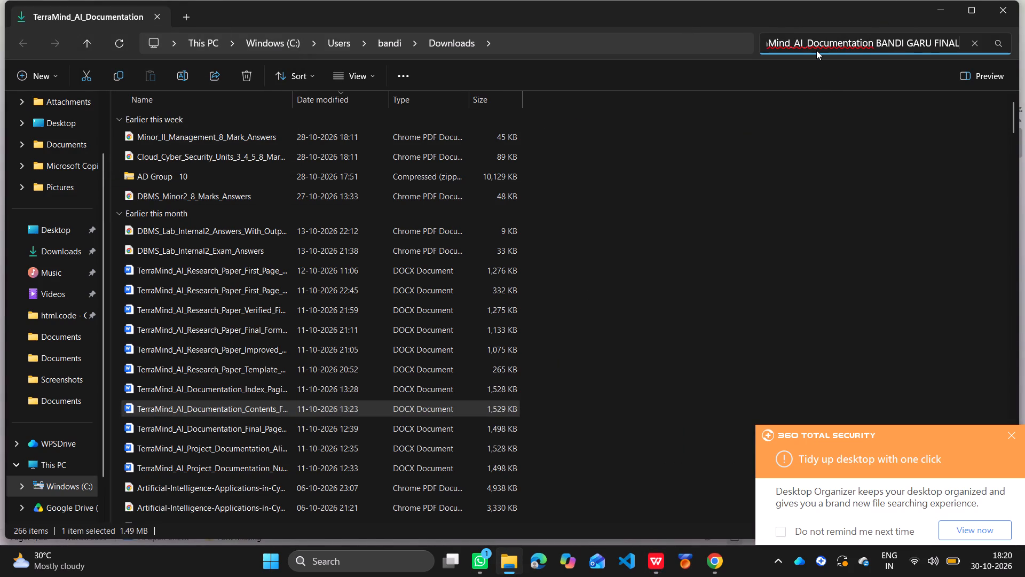
key("Return")
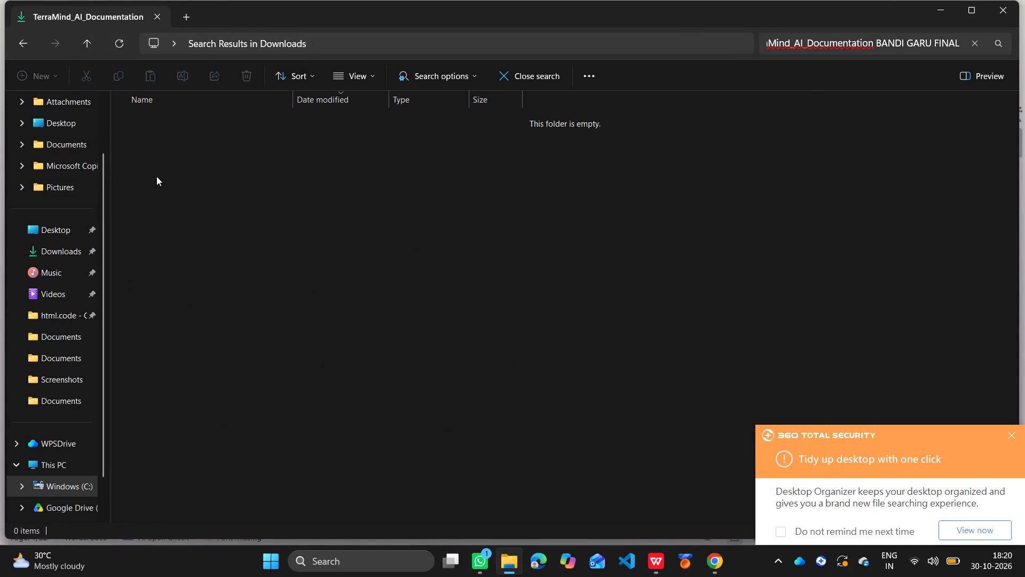
Search File Explorer's Home location for the copied report file name.
scroll(31, 171, "up", 15)
left_click(53, 113)
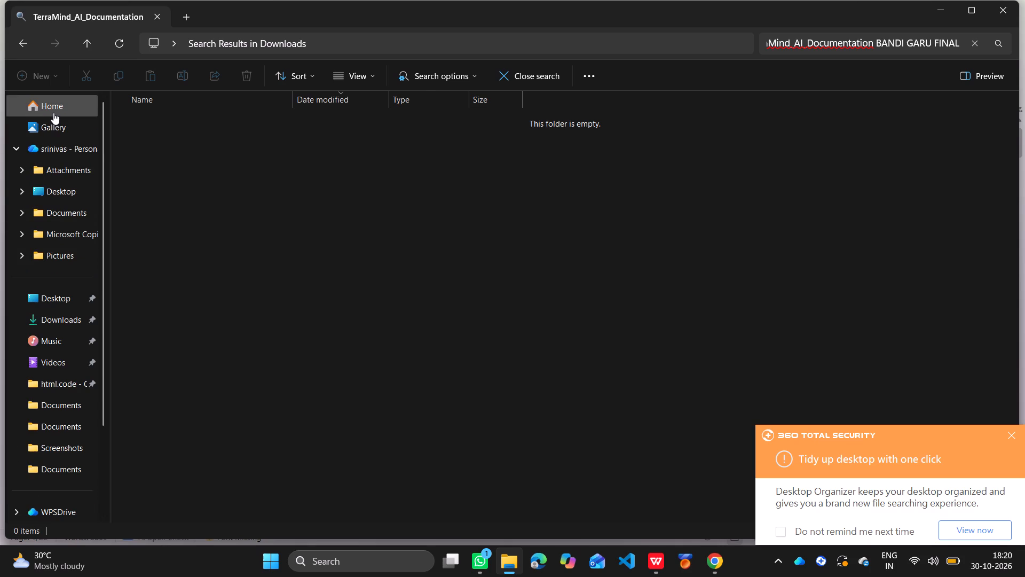
left_click(810, 38)
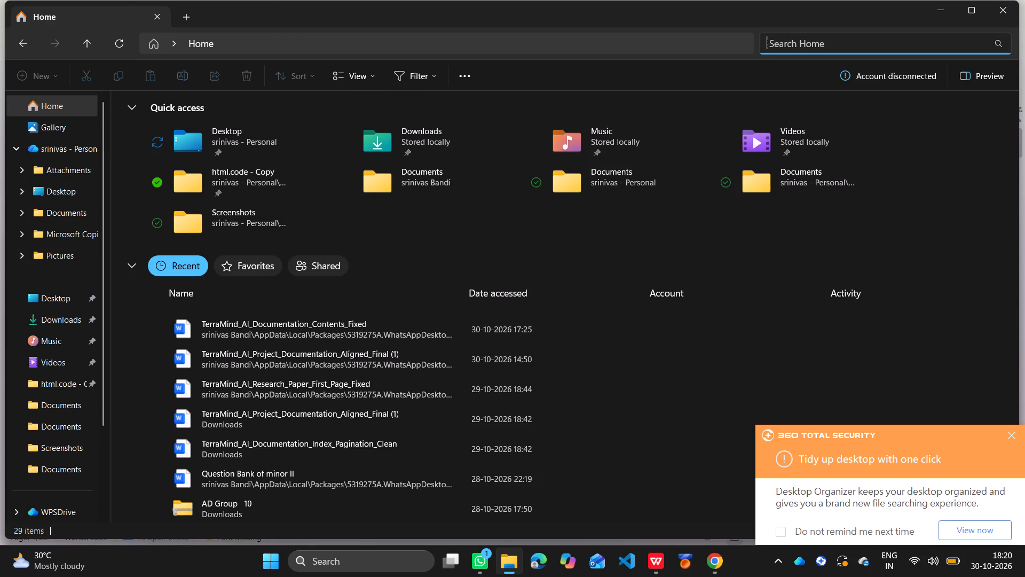
key("ctrl+v")
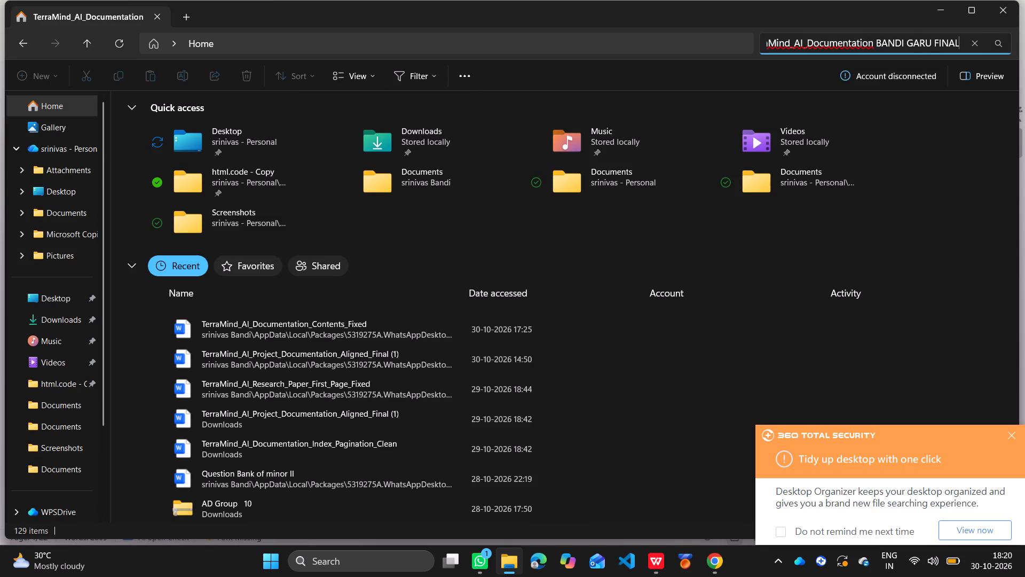
key("Return")
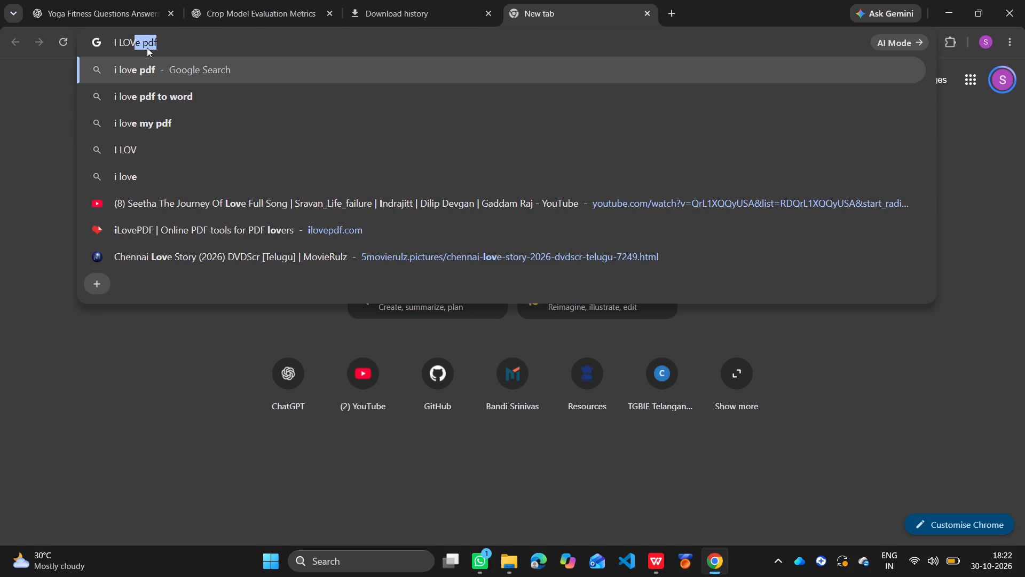
left_click(148, 71)
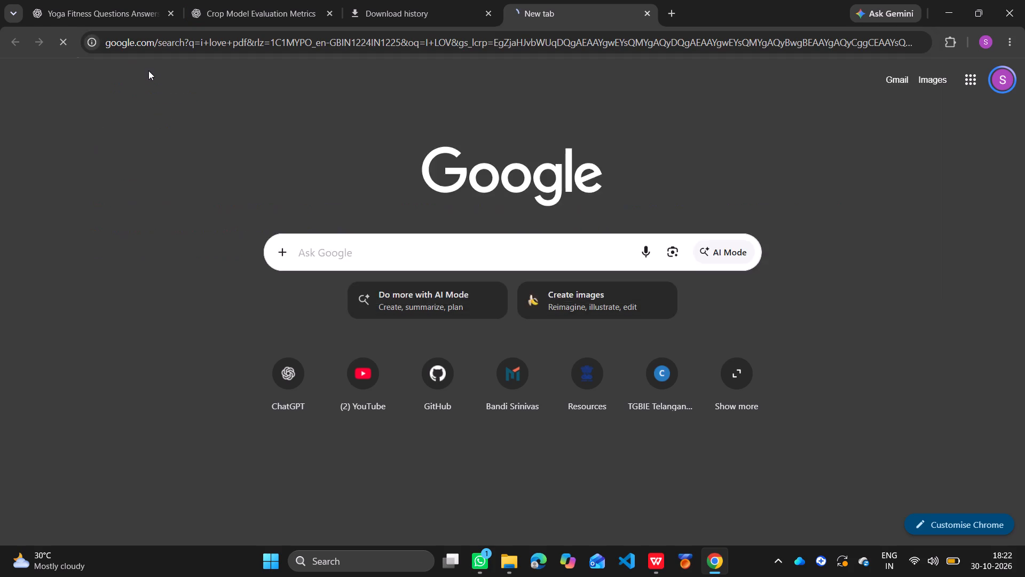
left_click(221, 99)
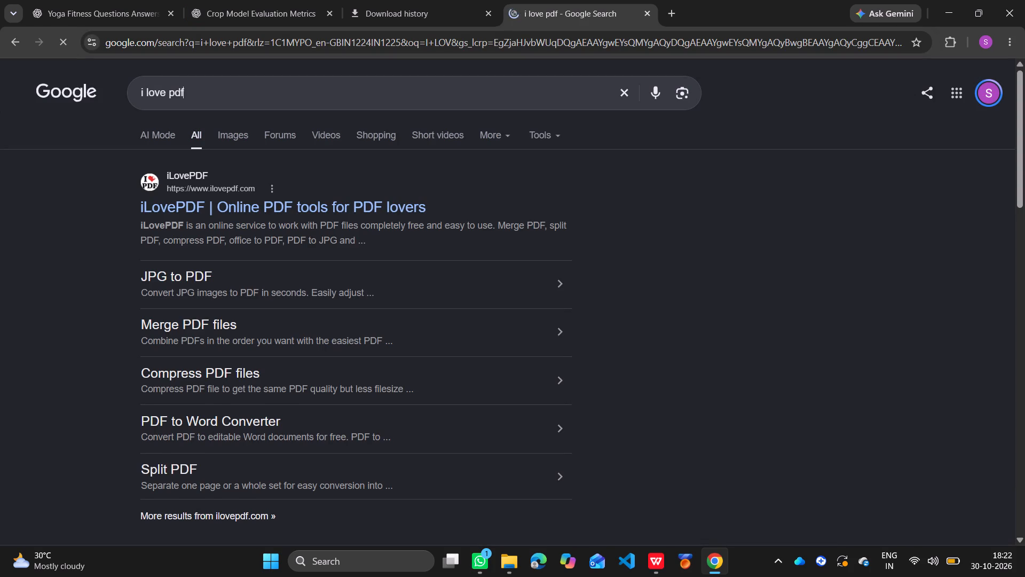
left_click(221, 99)
left_click(216, 122)
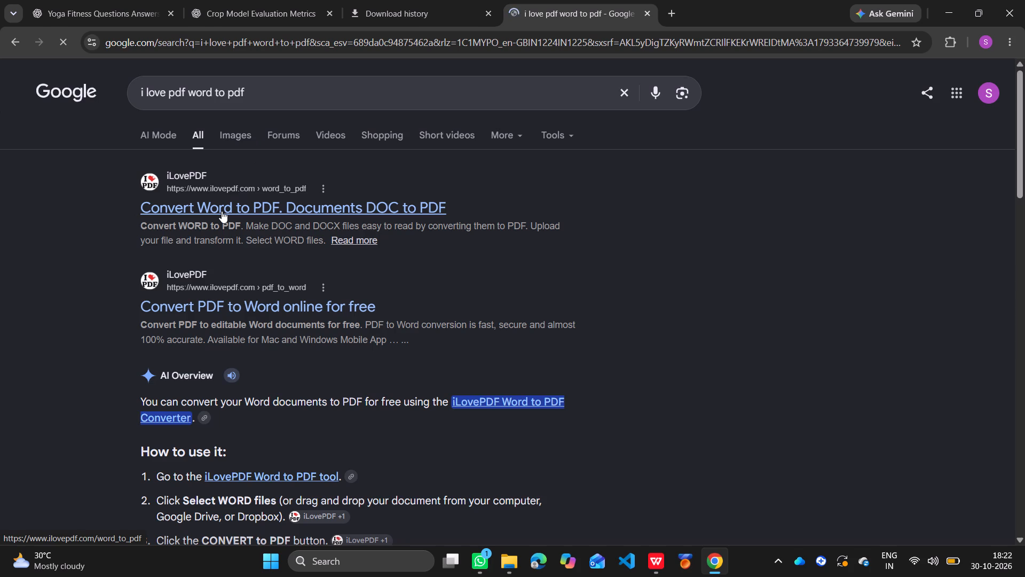
left_click(222, 211)
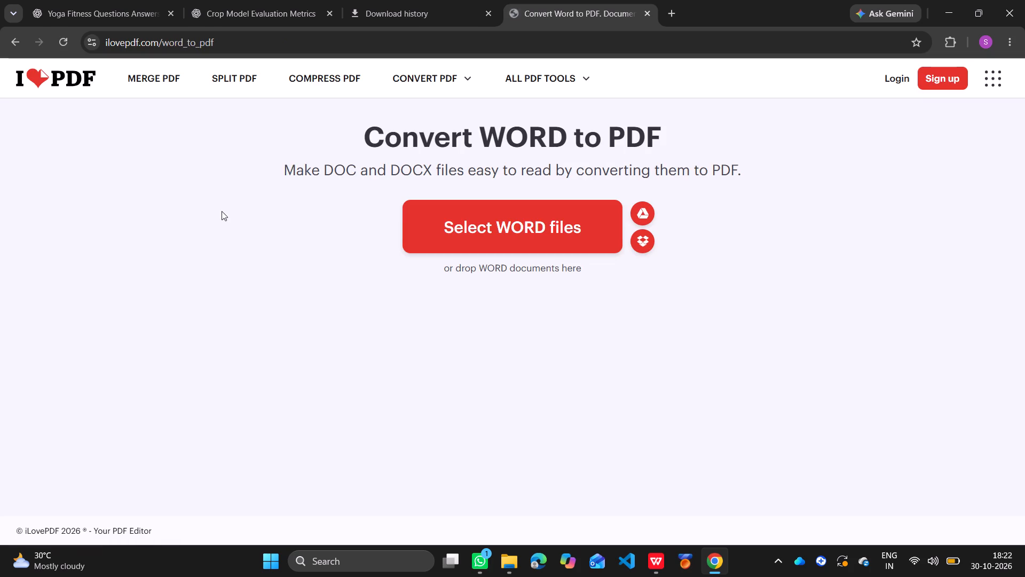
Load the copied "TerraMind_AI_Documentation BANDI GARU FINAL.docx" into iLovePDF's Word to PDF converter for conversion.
left_click(506, 232)
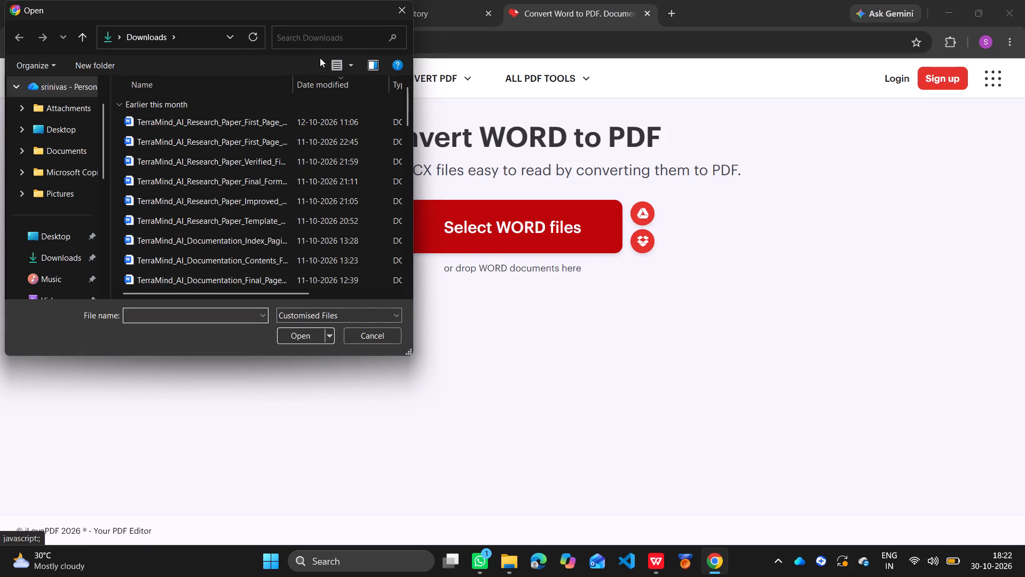
left_click(310, 38)
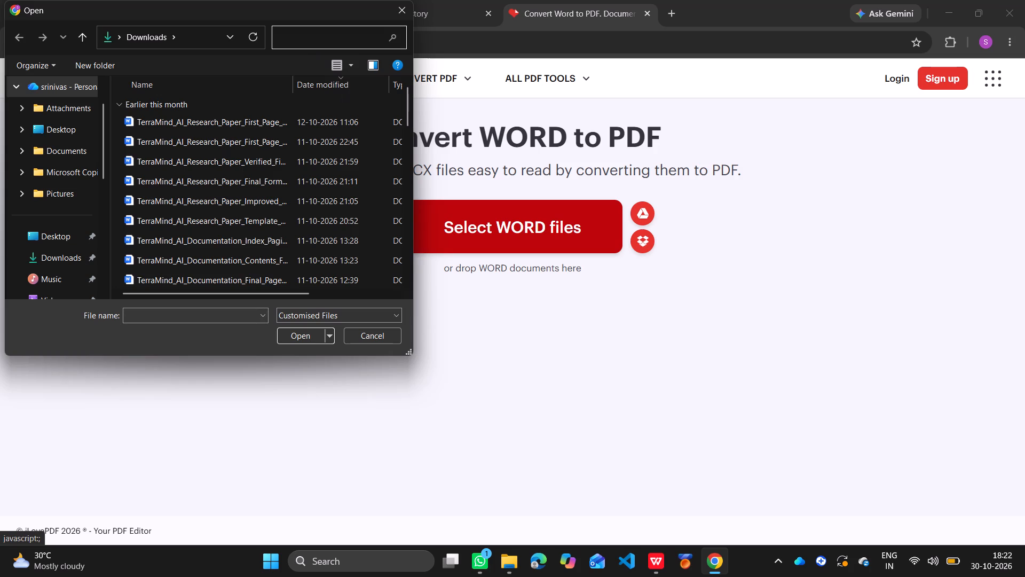
key("ctrl+v")
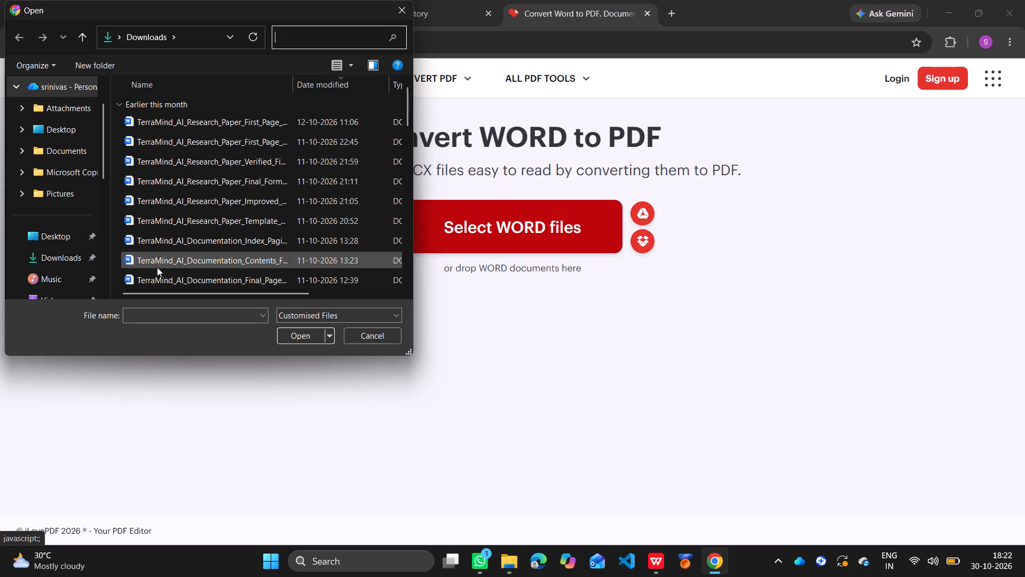
left_click(160, 314)
key("ctrl+v")
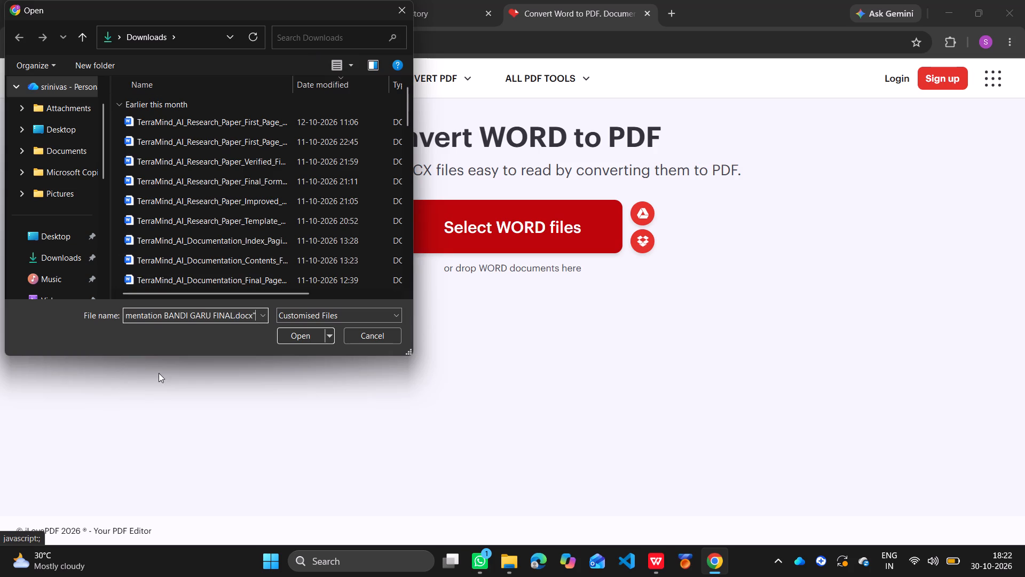
left_click(294, 339)
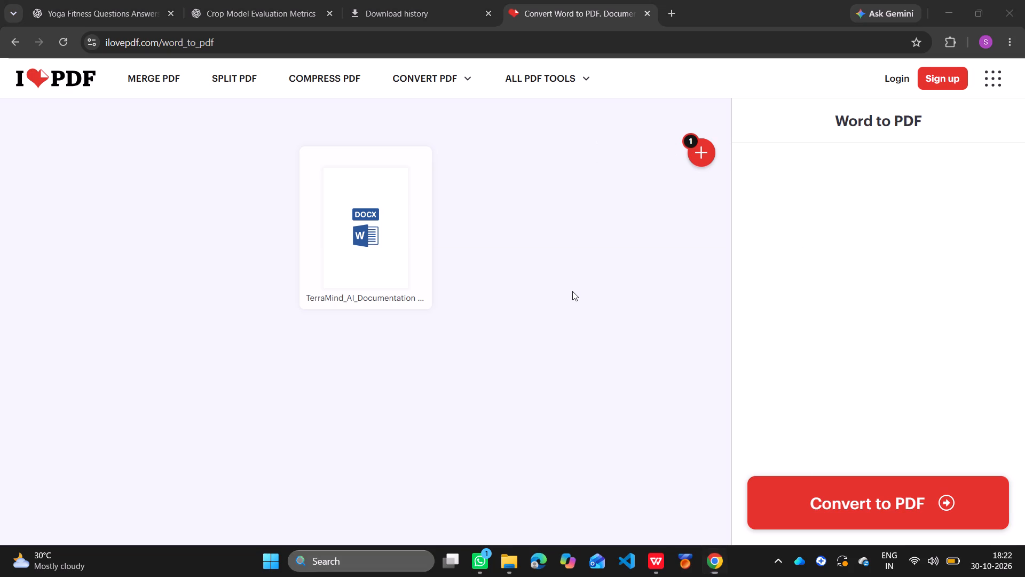
Return to iLovePDF's Word to PDF converter in Chrome and convert the loaded TerraMind_AI_Documentation file to PDF.
left_click(868, 223)
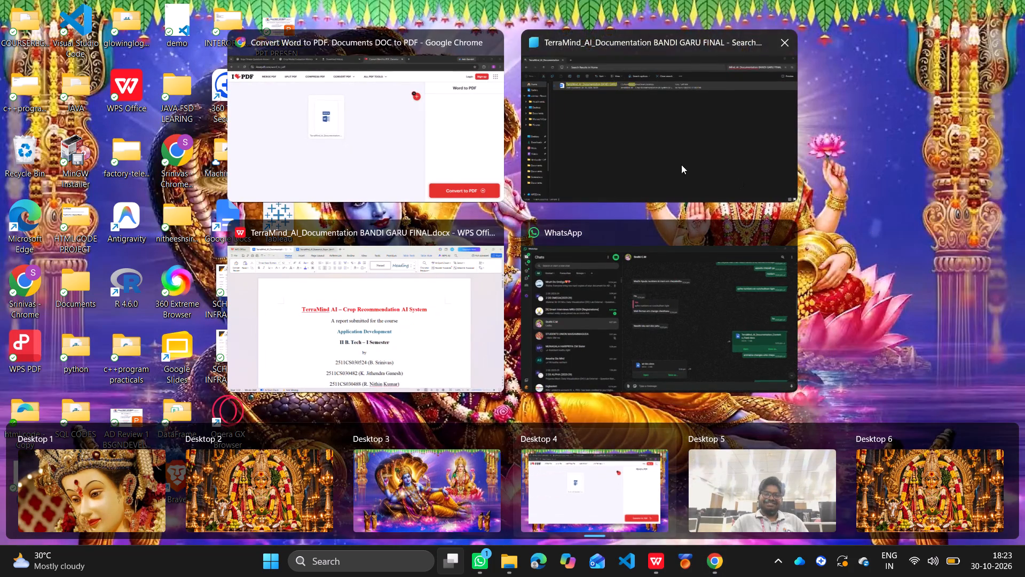
left_click(433, 153)
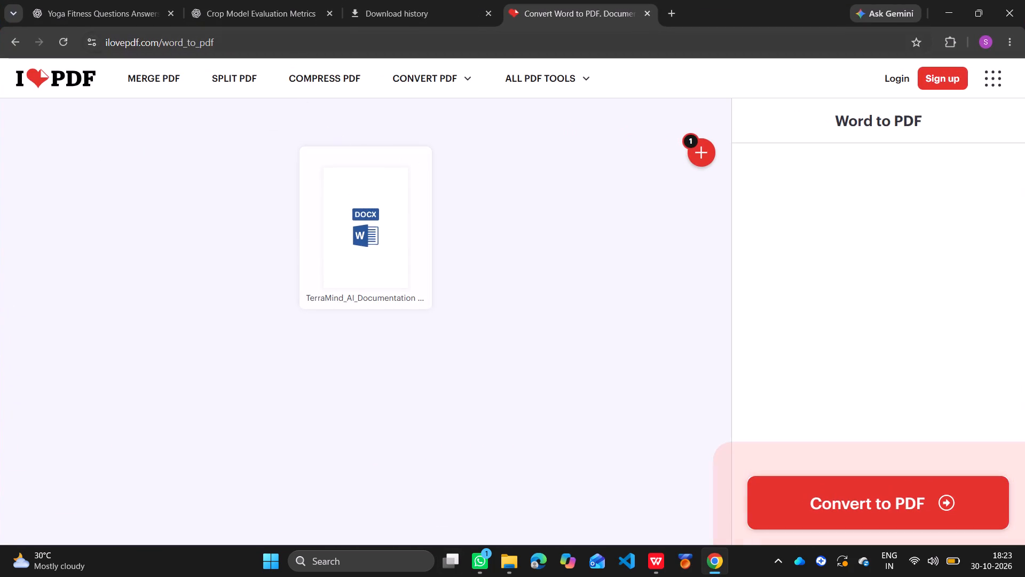
left_click(896, 518)
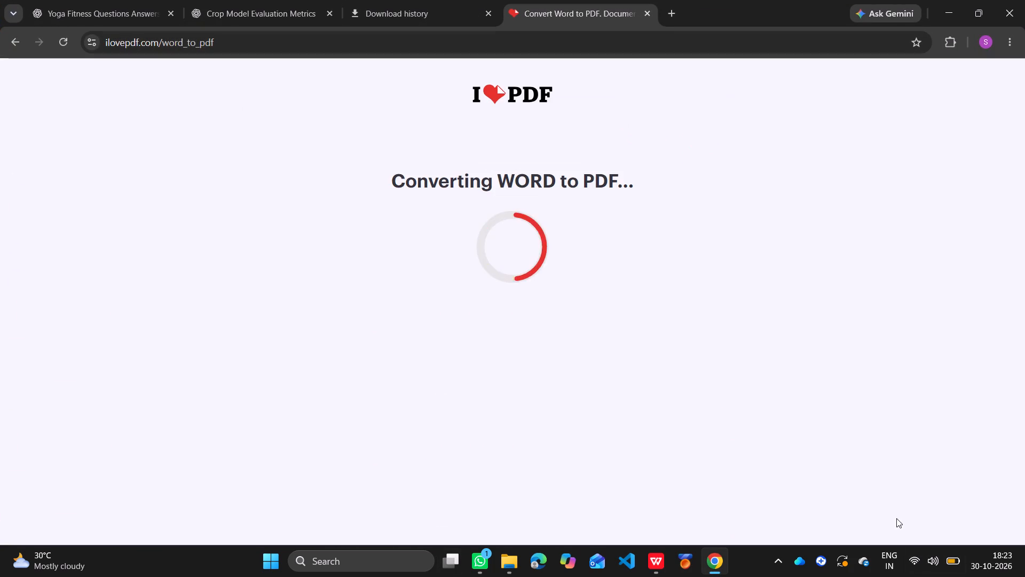
Switch to the ChatGPT "Crop Model Evaluation Metrics" conversation and examine the opening pages of its converted TerraMind AI PDF.
left_click(277, 9)
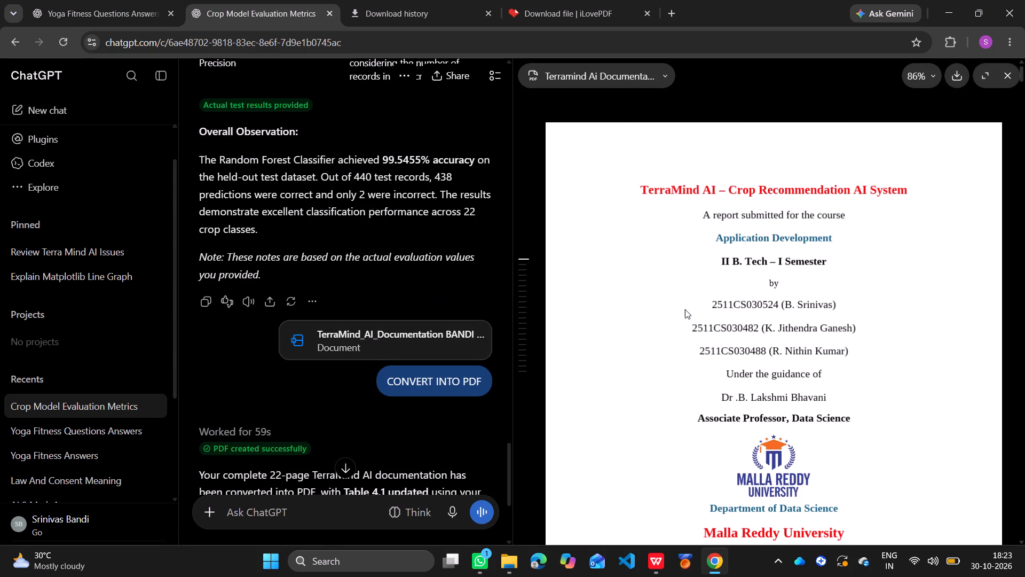
scroll(685, 309, "down", 10)
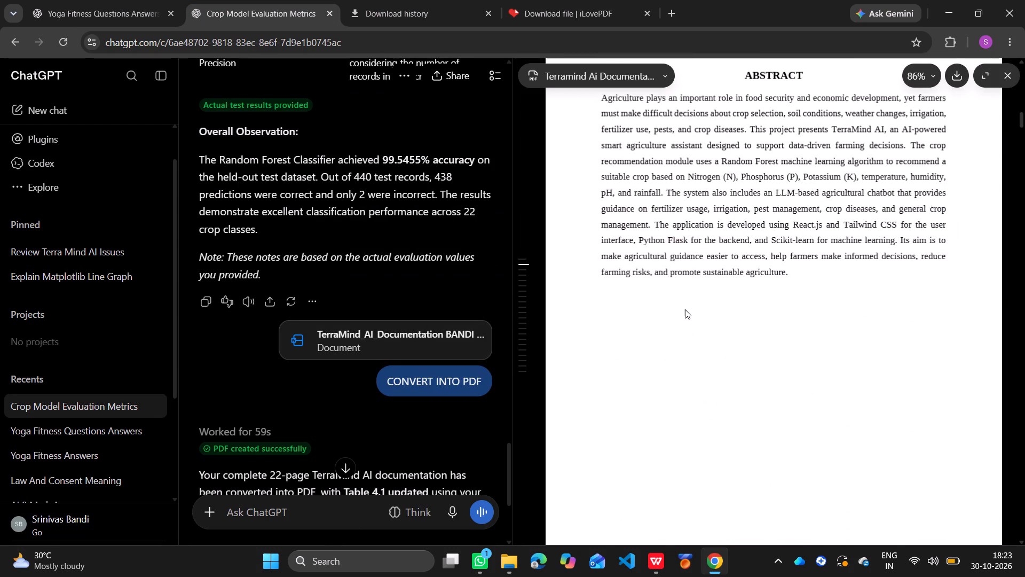
Examine ChatGPT's PDF version of the report in its preview, from the abstract through to the list of figures.
scroll(685, 309, "down", 9)
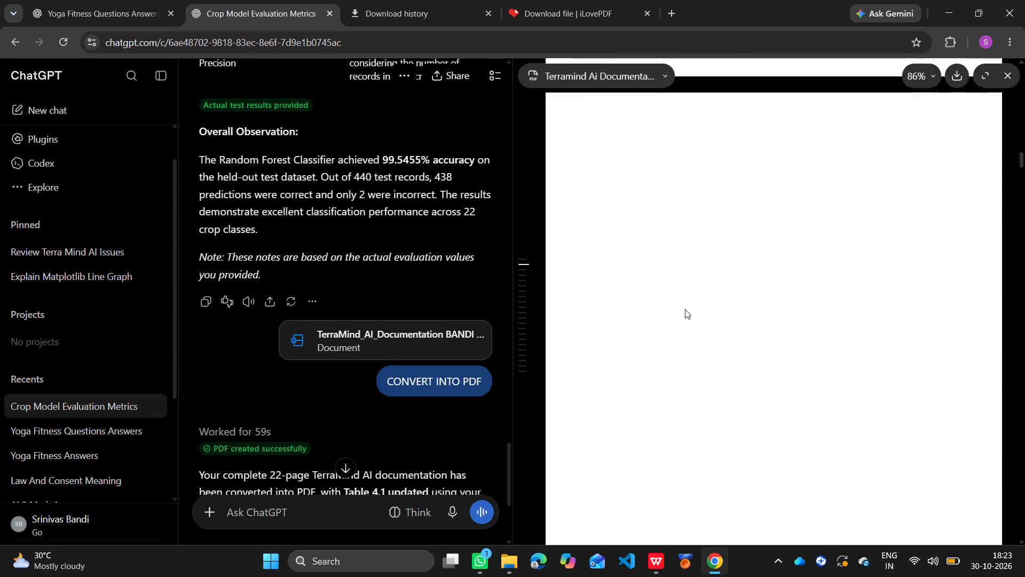
scroll(685, 309, "down", 2)
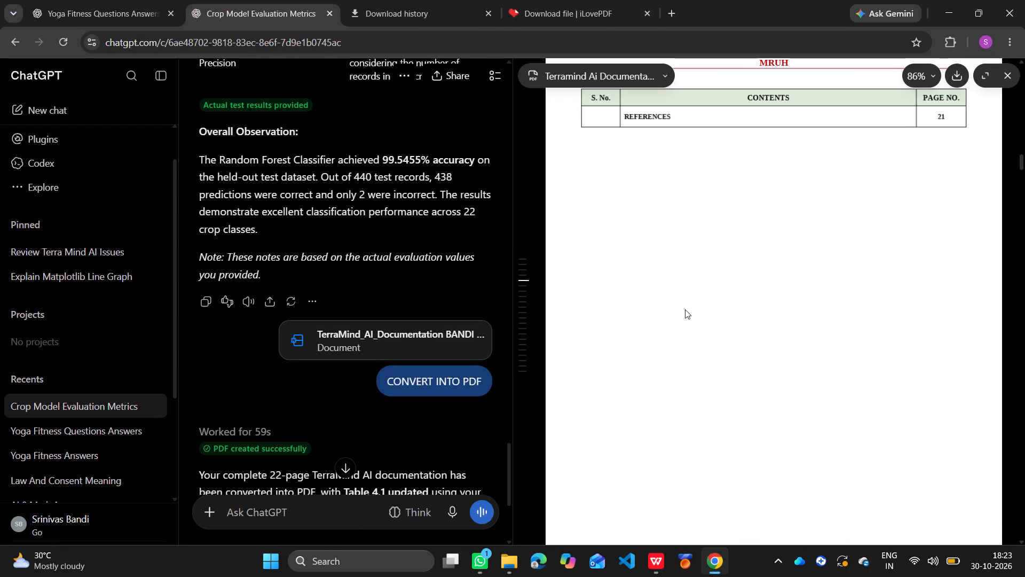
scroll(685, 309, "down", 9)
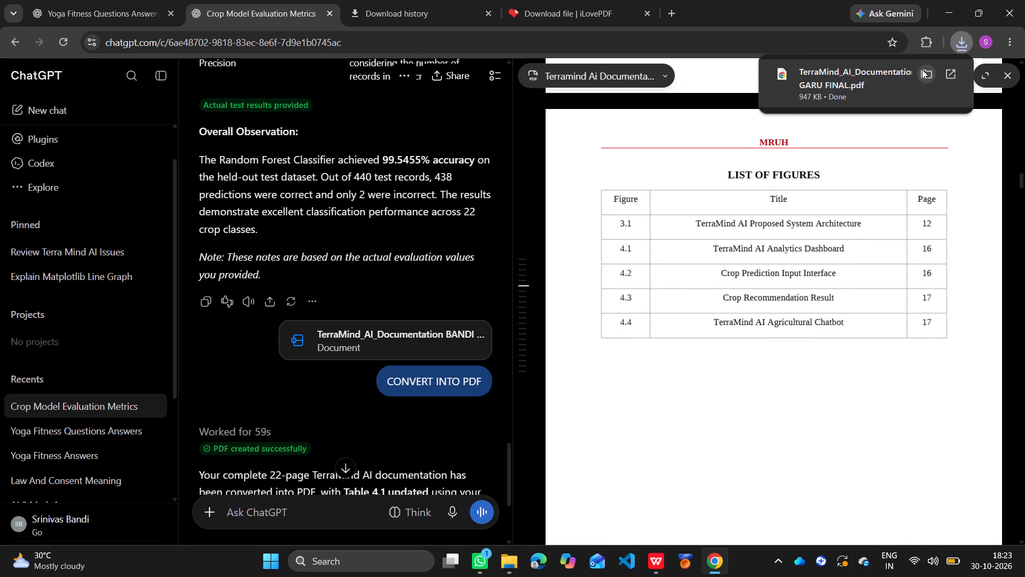
left_click(348, 267)
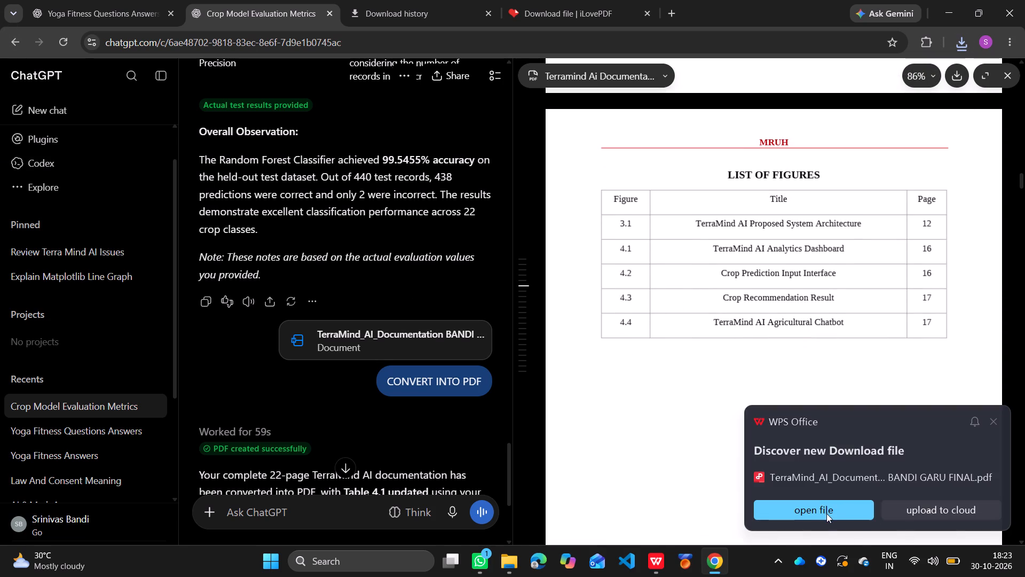
Open the downloaded PDF in WPS Office and check its opening pages, from the cover to the end of the contents table.
left_click(826, 513)
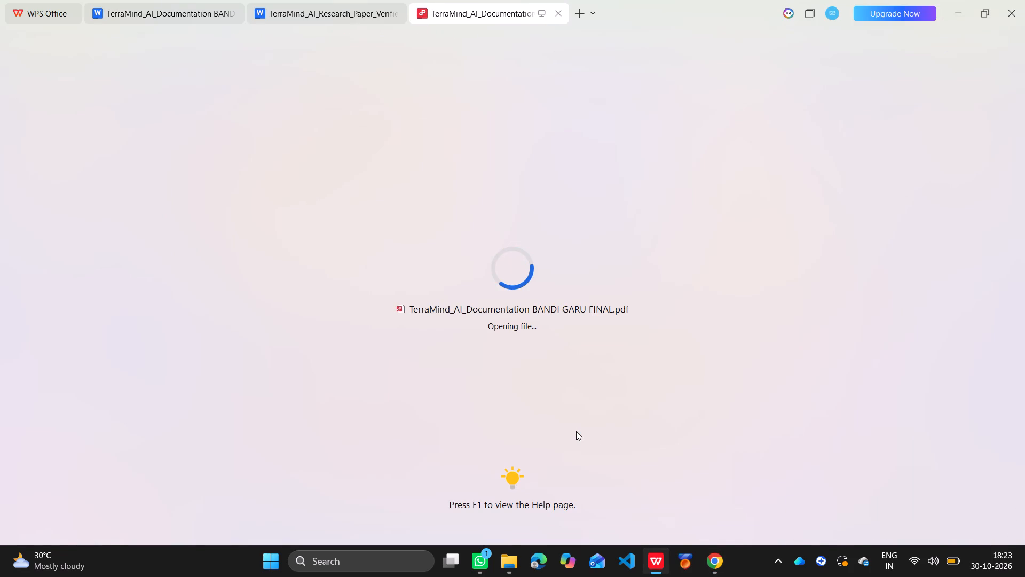
scroll(576, 431, "down", 5)
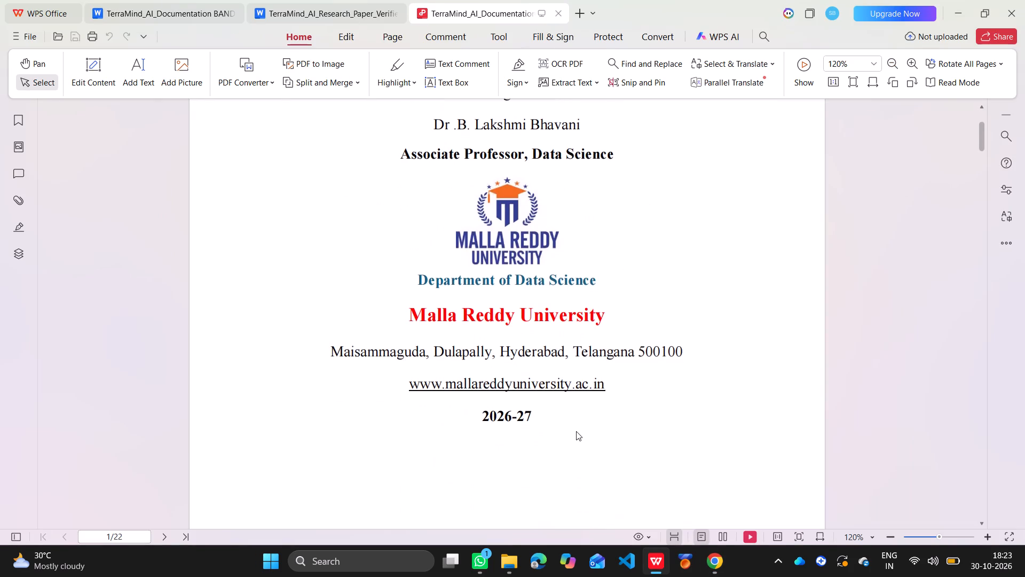
scroll(576, 431, "down", 6)
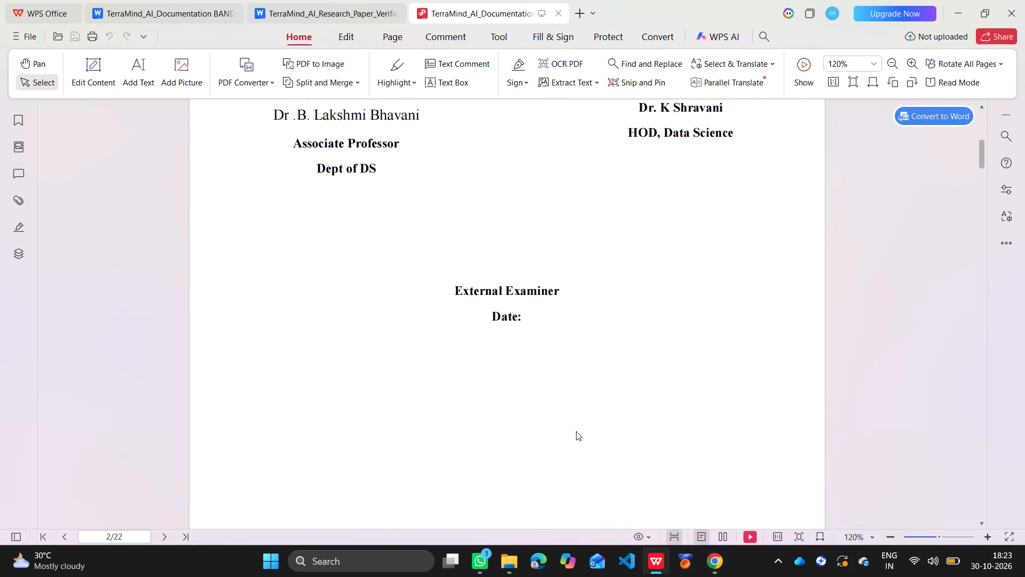
scroll(576, 431, "down", 1)
scroll(576, 431, "right", 6)
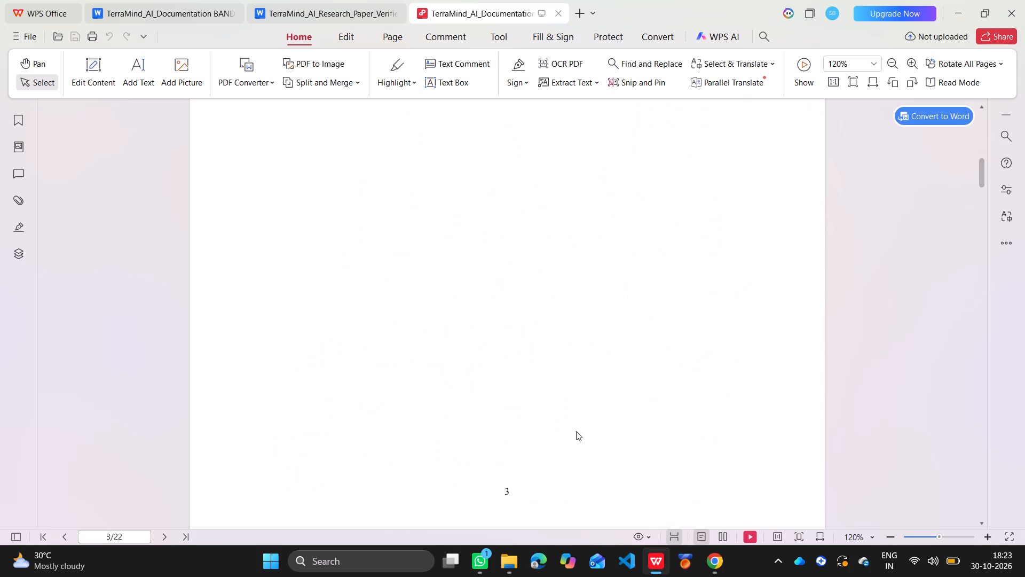
scroll(576, 431, "right", 5)
scroll(576, 431, "down", 5)
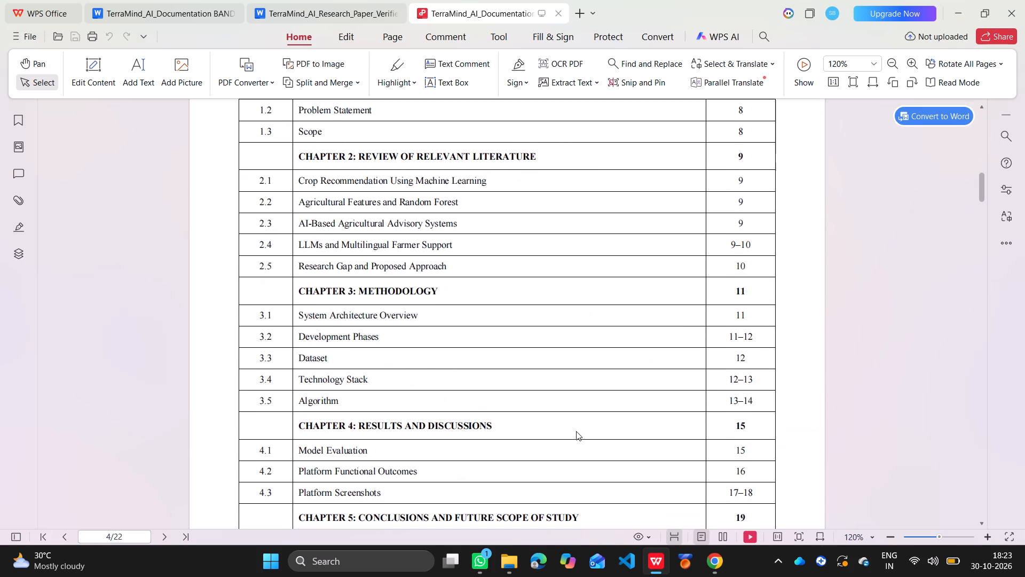
scroll(576, 431, "down", 5)
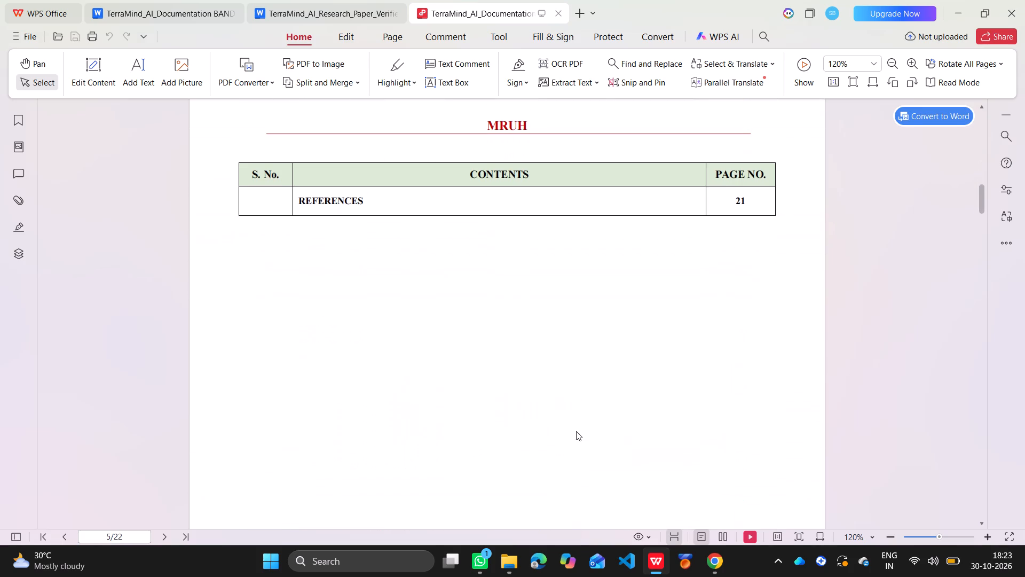
left_click(669, 134)
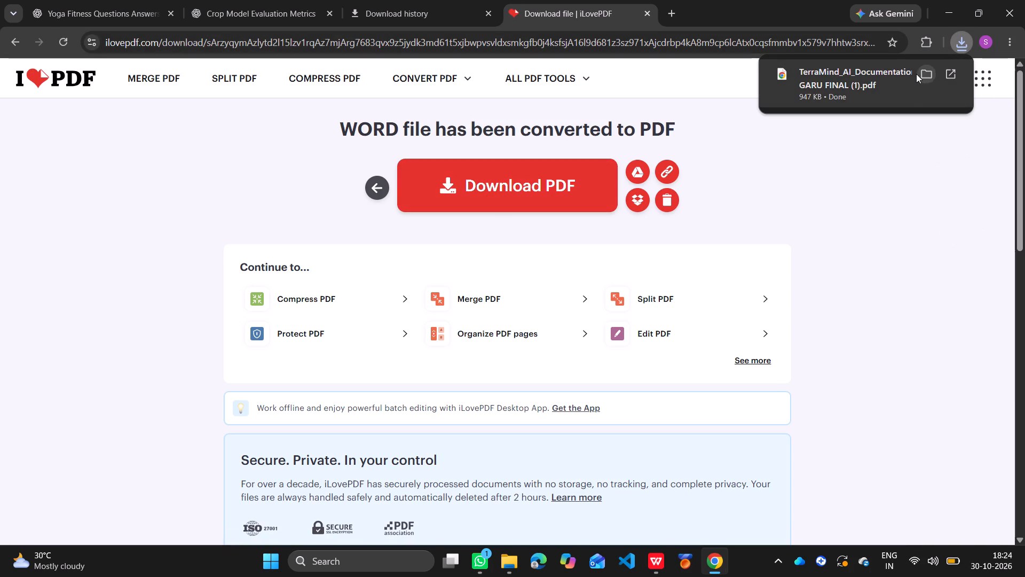
left_click(946, 72)
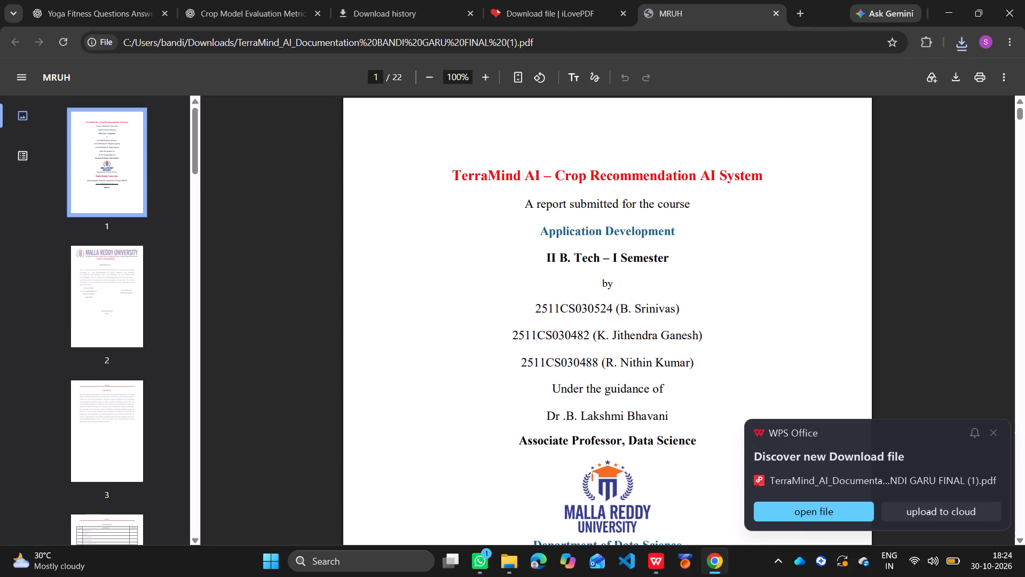
Review the front matter of the converted PDF, from the cover page and certificate to the list of abbreviations.
scroll(606, 229, "down", 2)
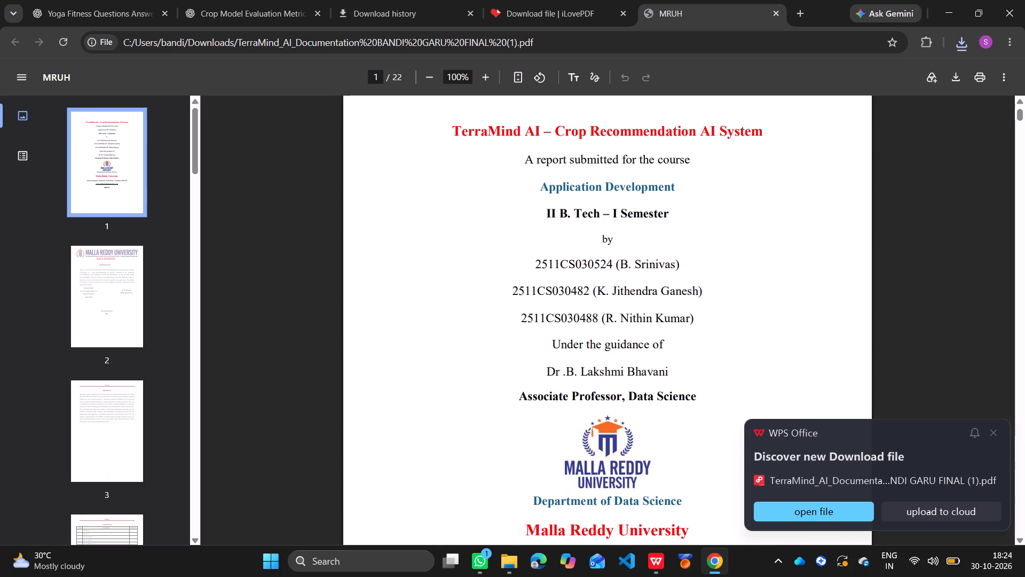
scroll(606, 229, "right", 4)
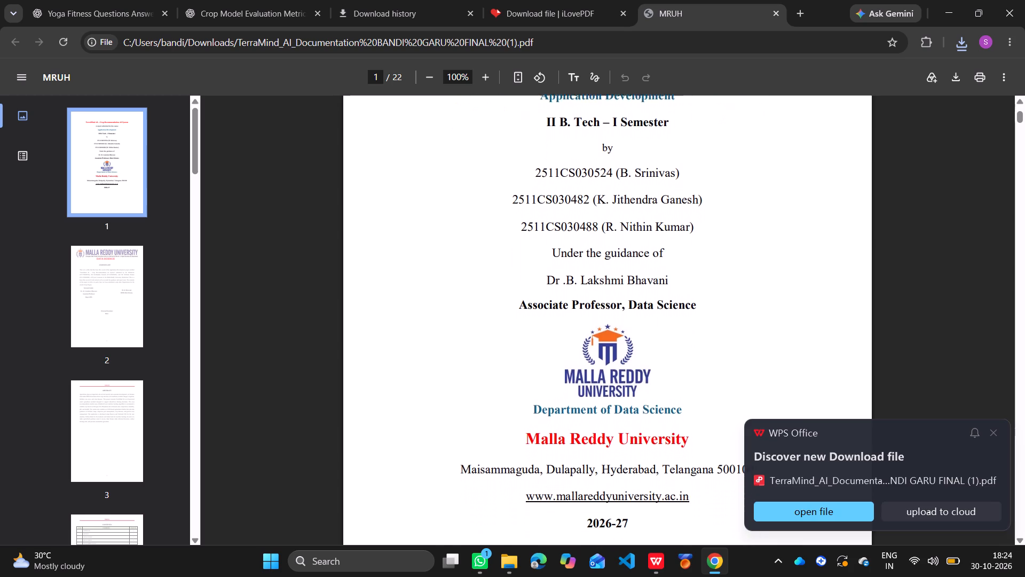
scroll(606, 229, "right", 2)
scroll(606, 229, "down", 2)
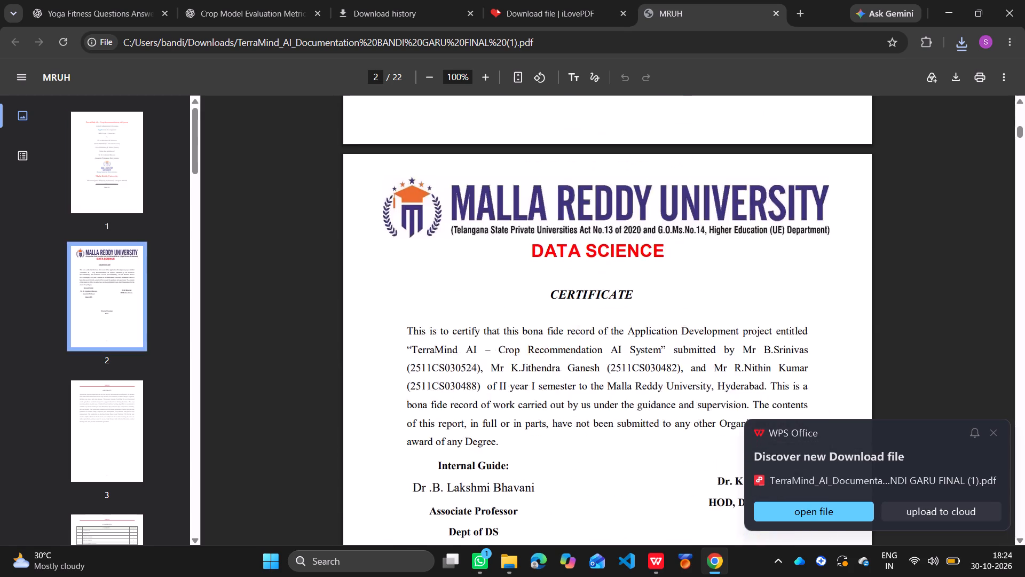
scroll(606, 229, "down", 1)
scroll(606, 229, "right", 8)
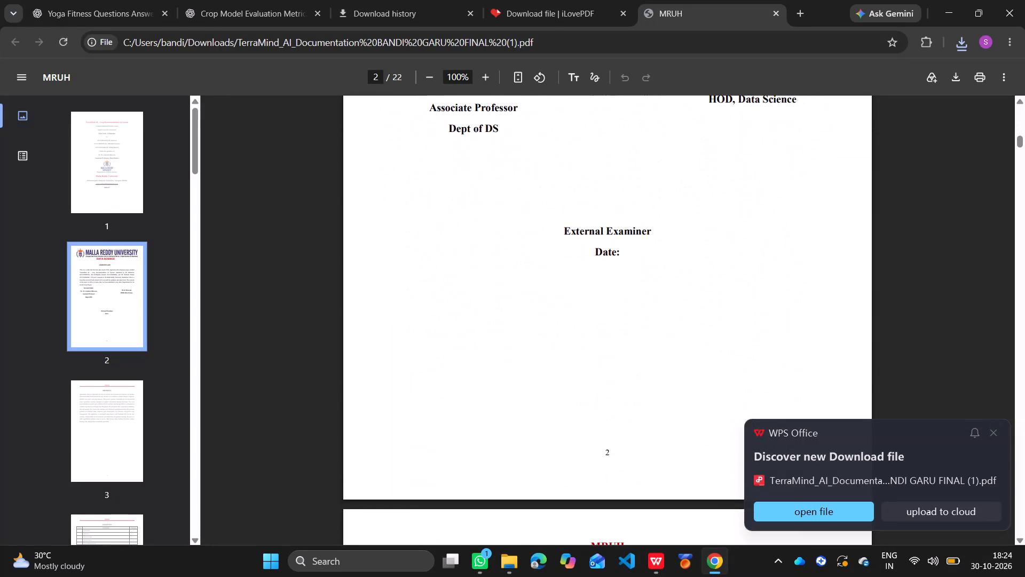
scroll(606, 229, "right", 12)
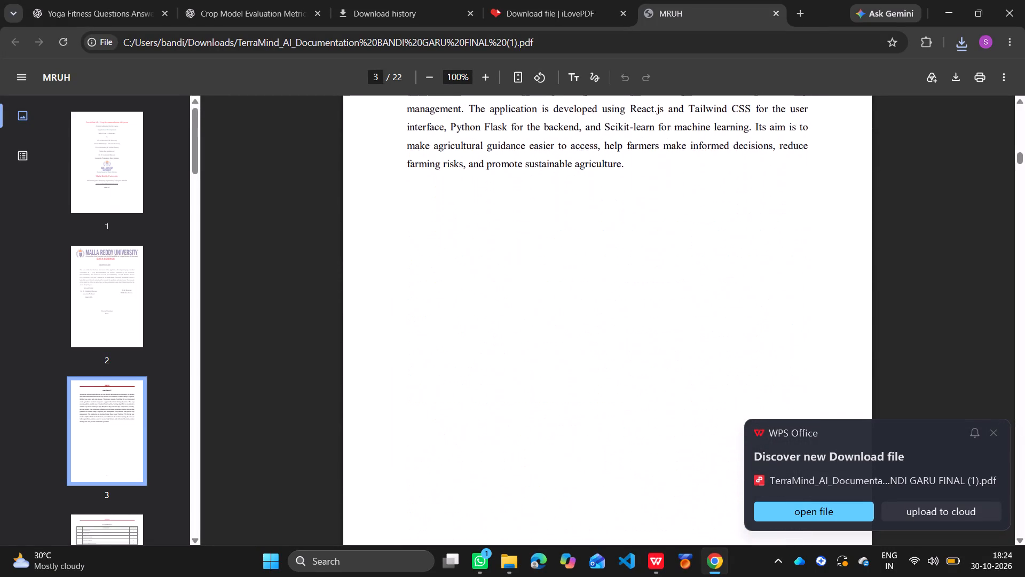
scroll(606, 229, "right", 12)
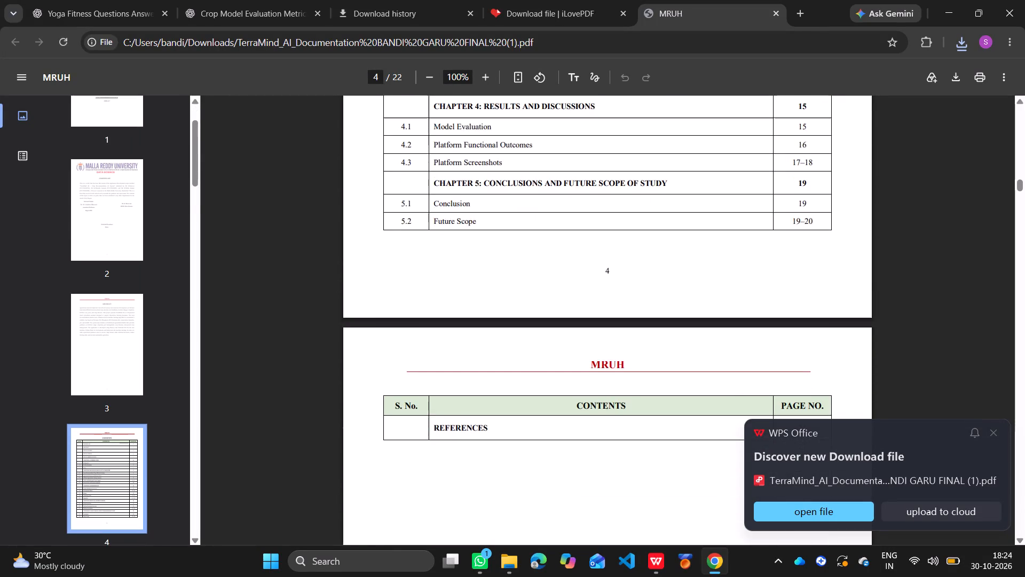
scroll(606, 229, "right", 15)
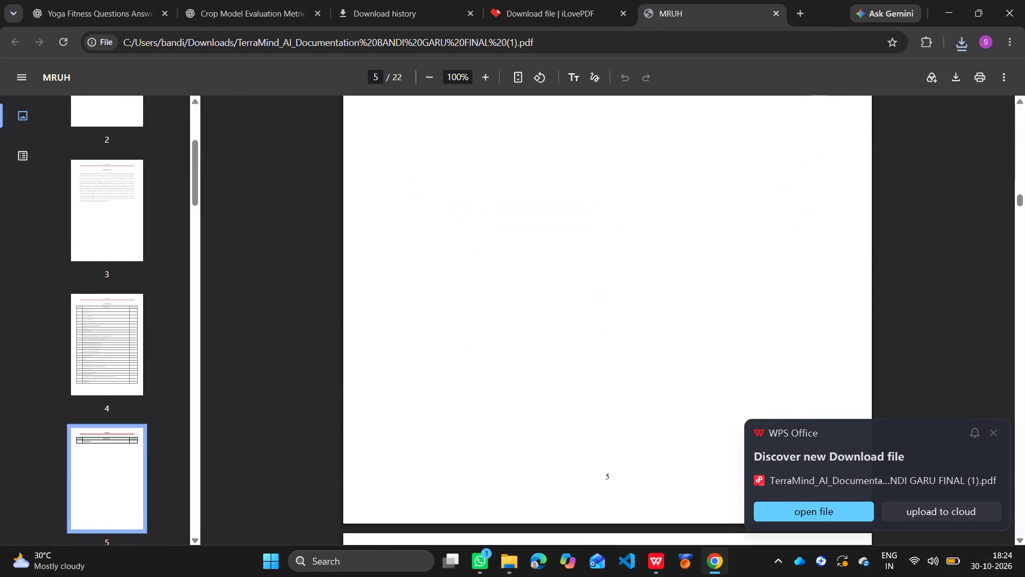
scroll(606, 229, "right", 14)
scroll(606, 229, "right", 7)
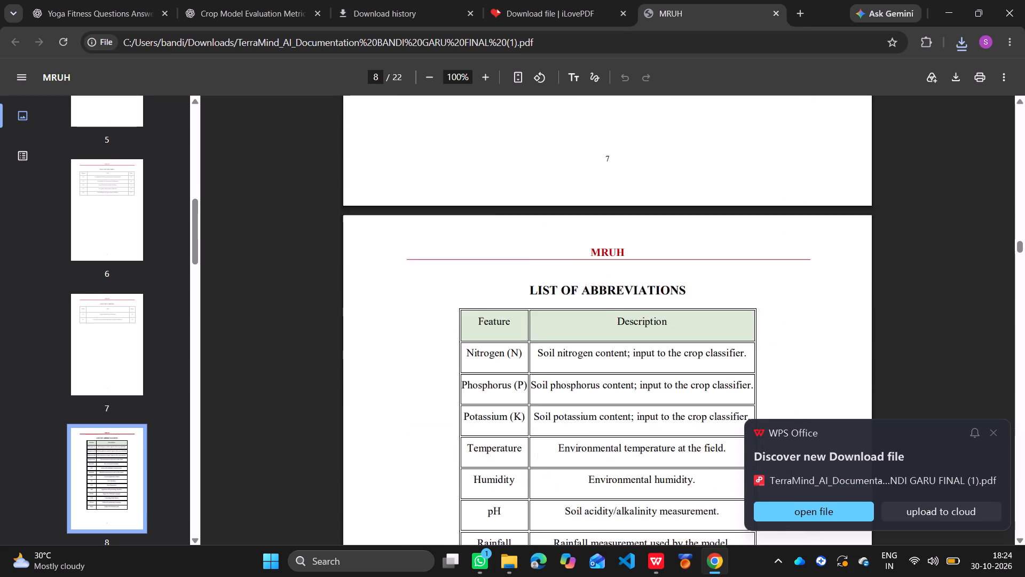
scroll(606, 229, "right", 10)
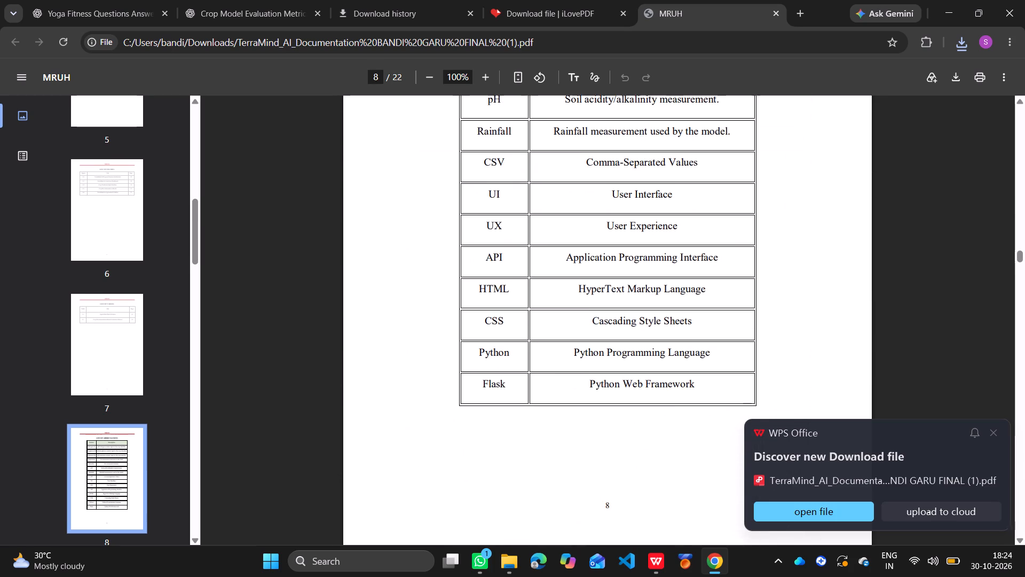
Review the main chapters of the converted PDF, from the introduction to the evaluation tables in Chapter 4.
scroll(606, 229, "right", 15)
scroll(606, 229, "right", 9)
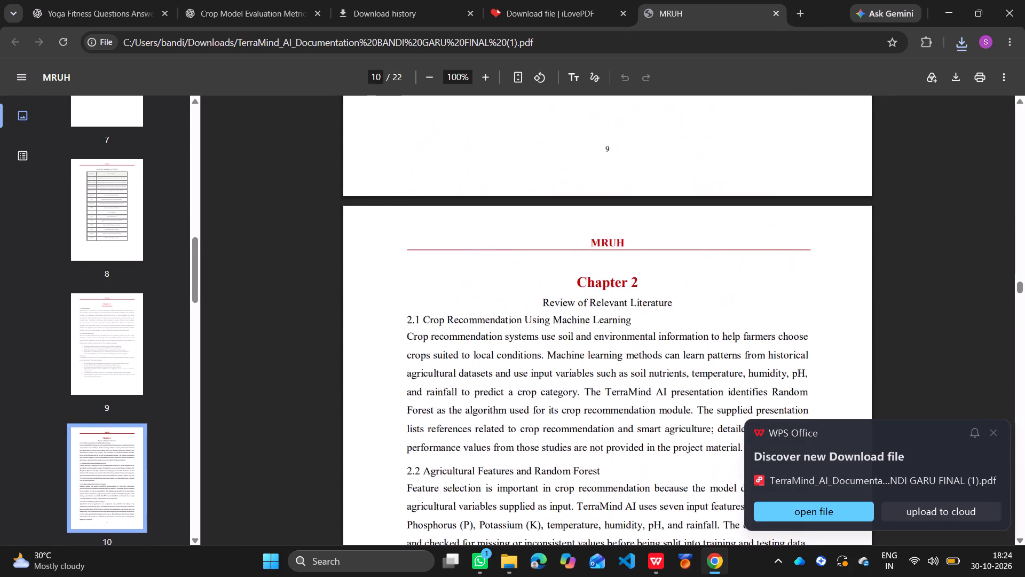
scroll(606, 229, "right", 15)
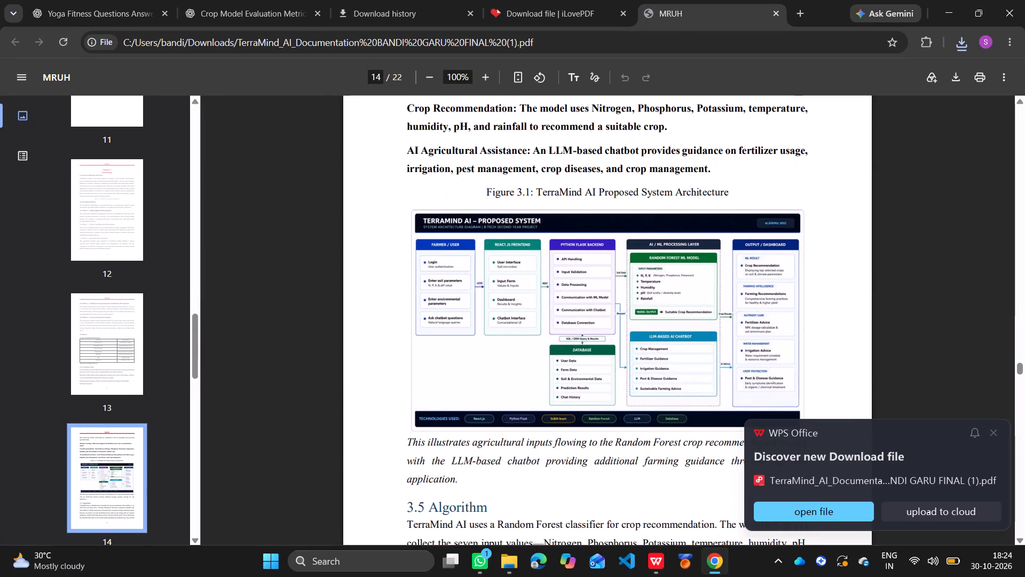
scroll(606, 229, "right", 20)
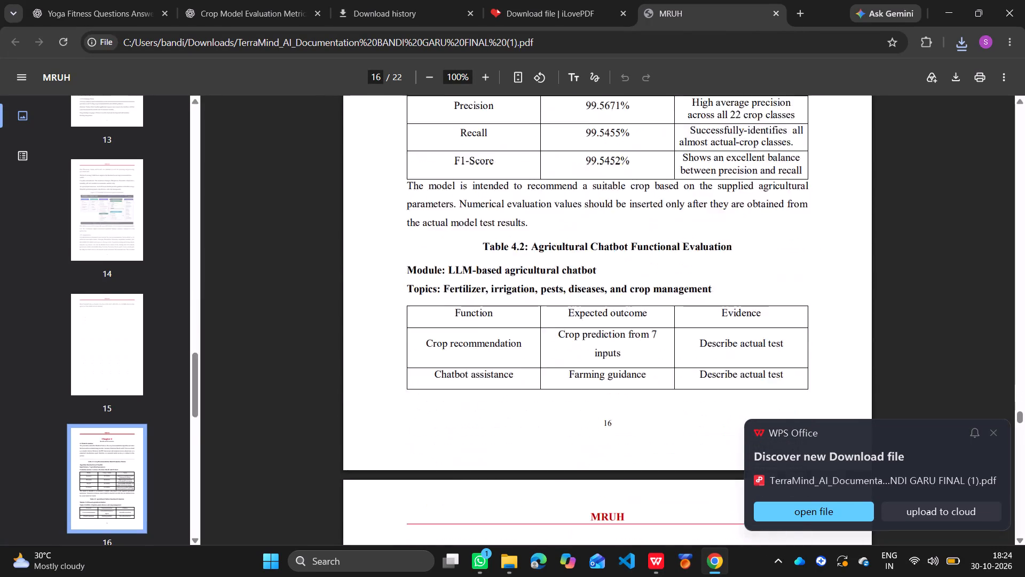
scroll(606, 229, "right", 1)
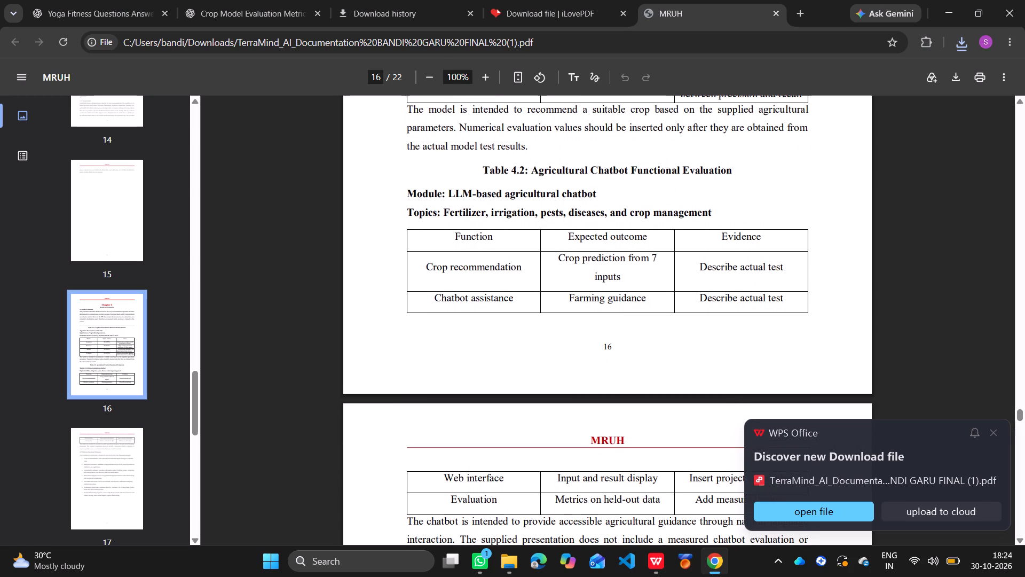
Check how Table 4.2 continues across pages 16 and 17, and read the platform functional outcomes section.
scroll(606, 229, "down", 1)
scroll(606, 229, "right", 2)
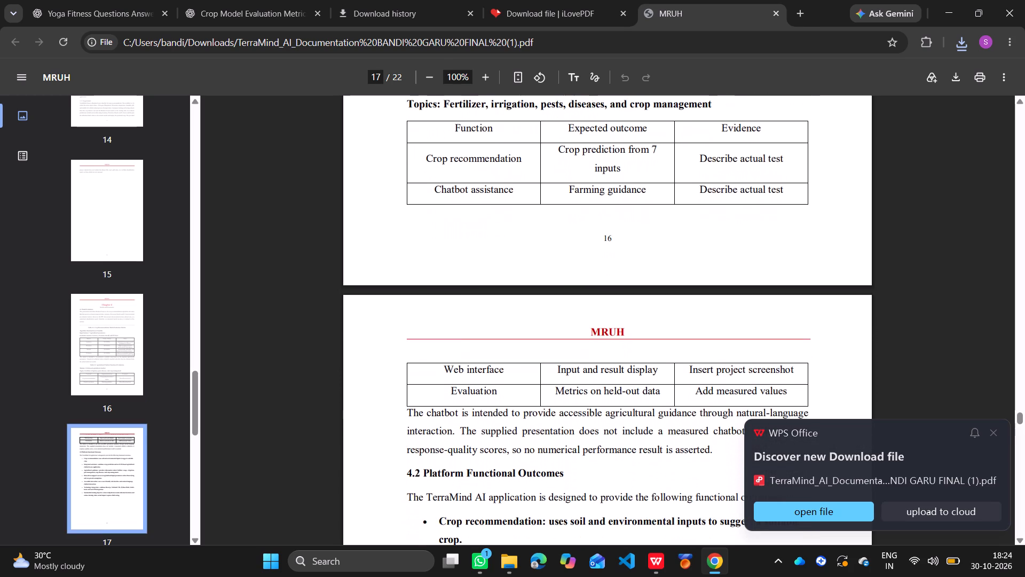
scroll(606, 229, "right", 4)
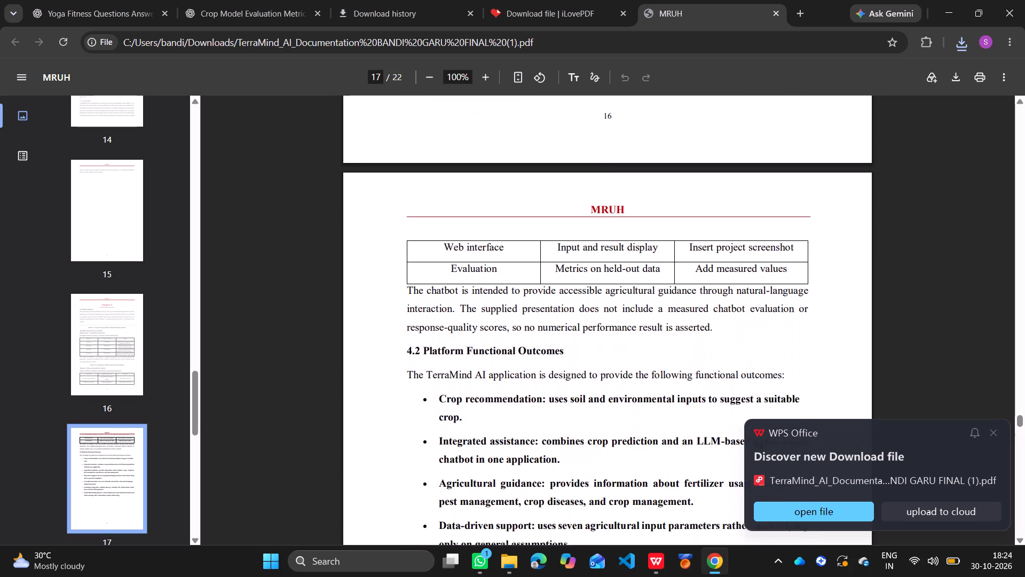
scroll(606, 229, "right", 1)
scroll(606, 229, "down", 3)
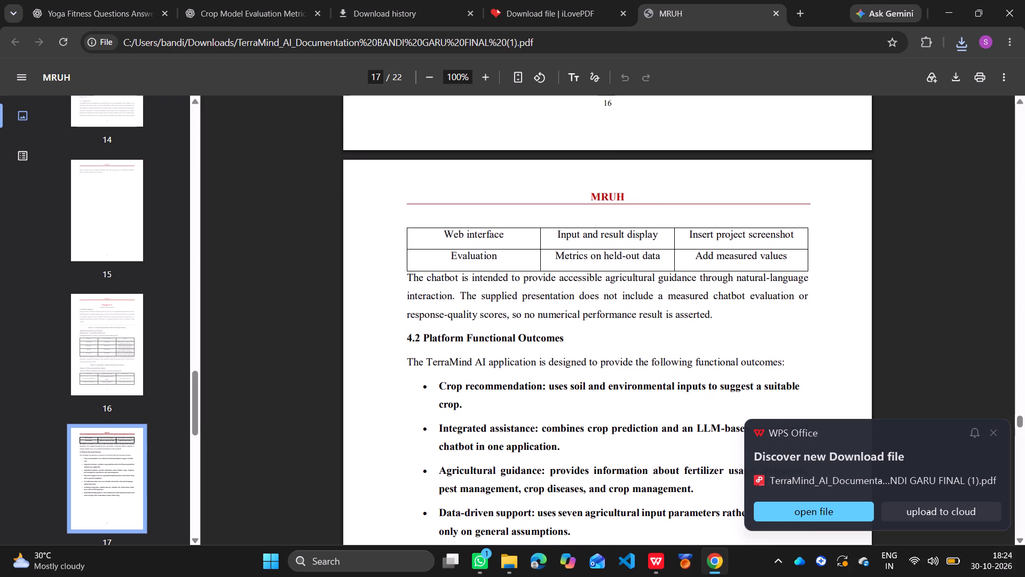
scroll(606, 229, "down", 8)
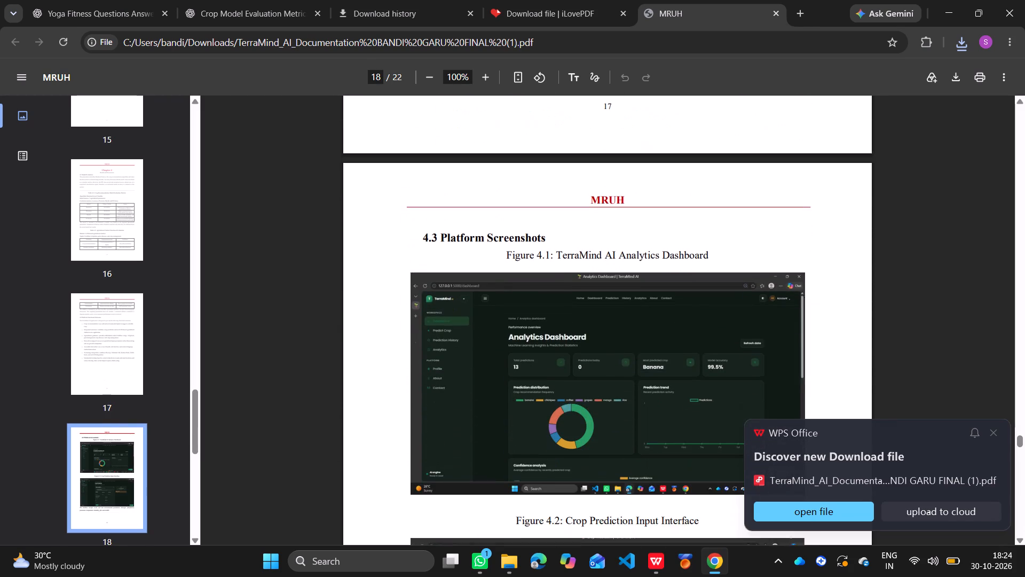
scroll(606, 229, "down", 2)
scroll(606, 229, "right", 11)
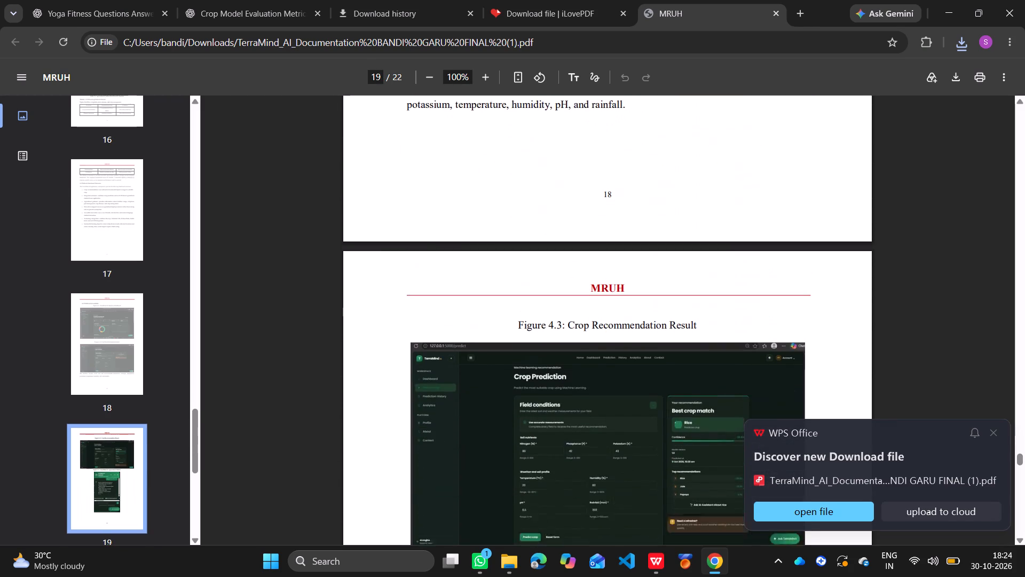
scroll(606, 229, "right", 11)
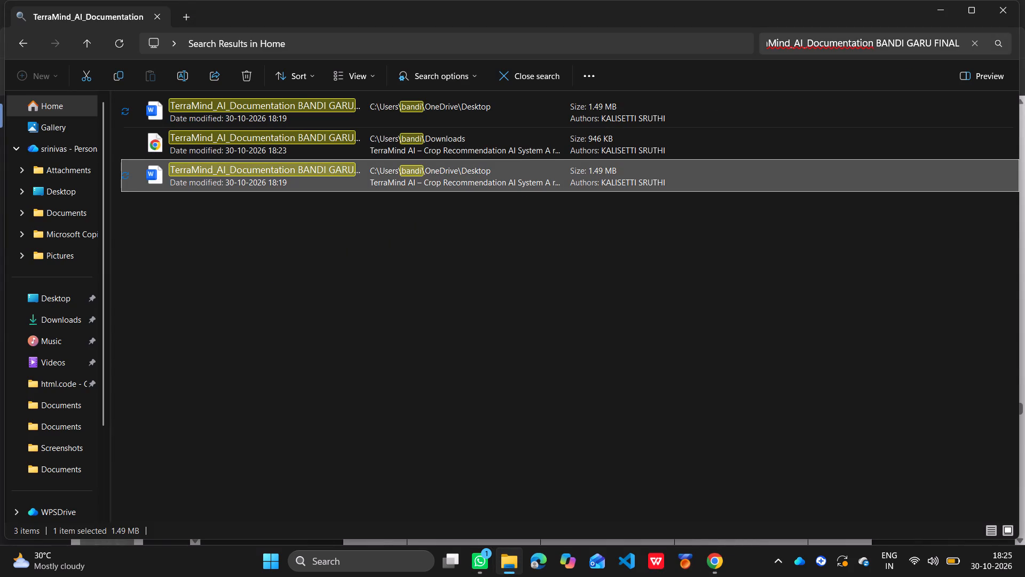
Copy the TerraMind AI documentation PDF stored in Downloads from the search results and switch to WhatsApp.
left_click(582, 146)
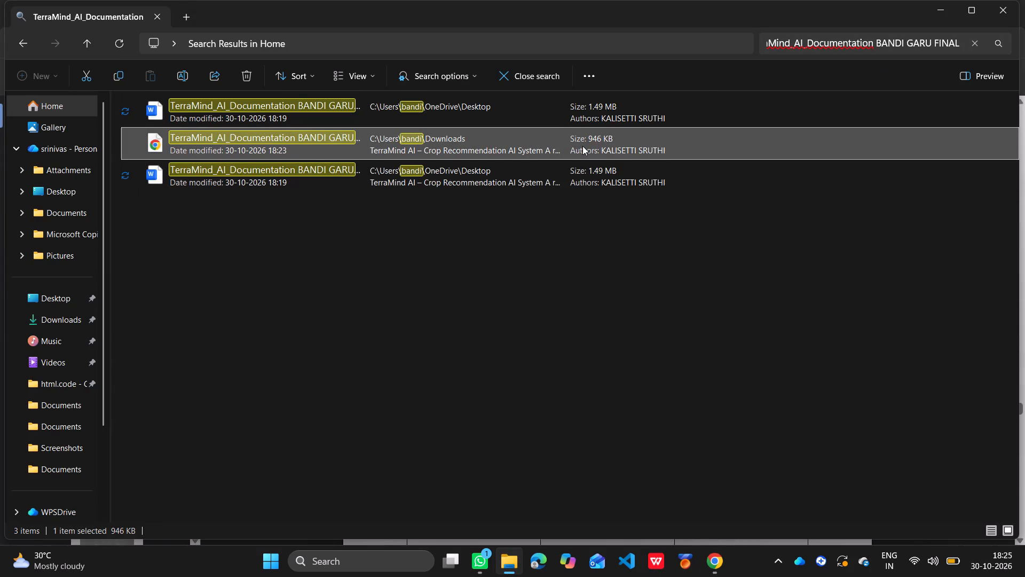
right_click(582, 146)
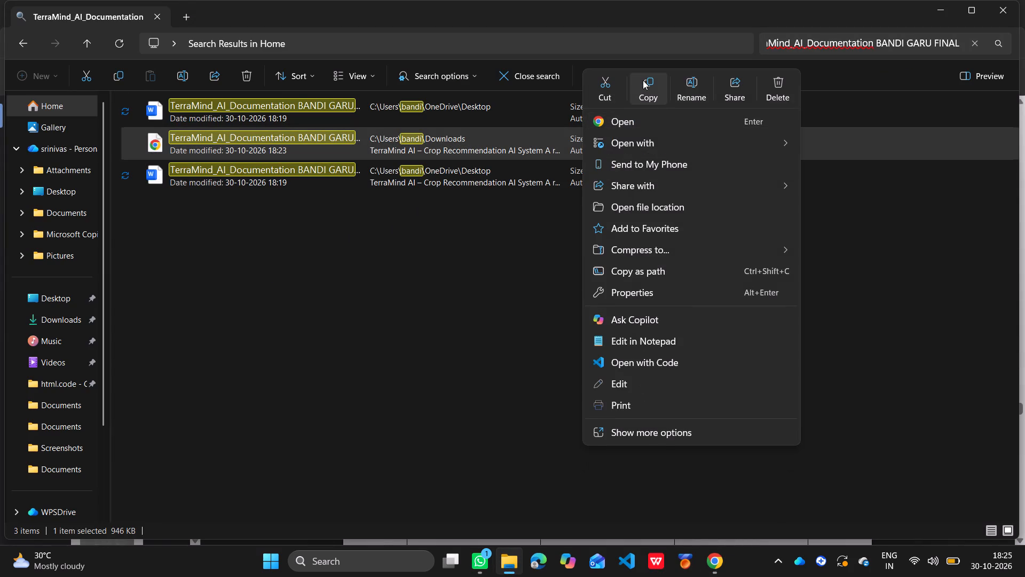
left_click(643, 80)
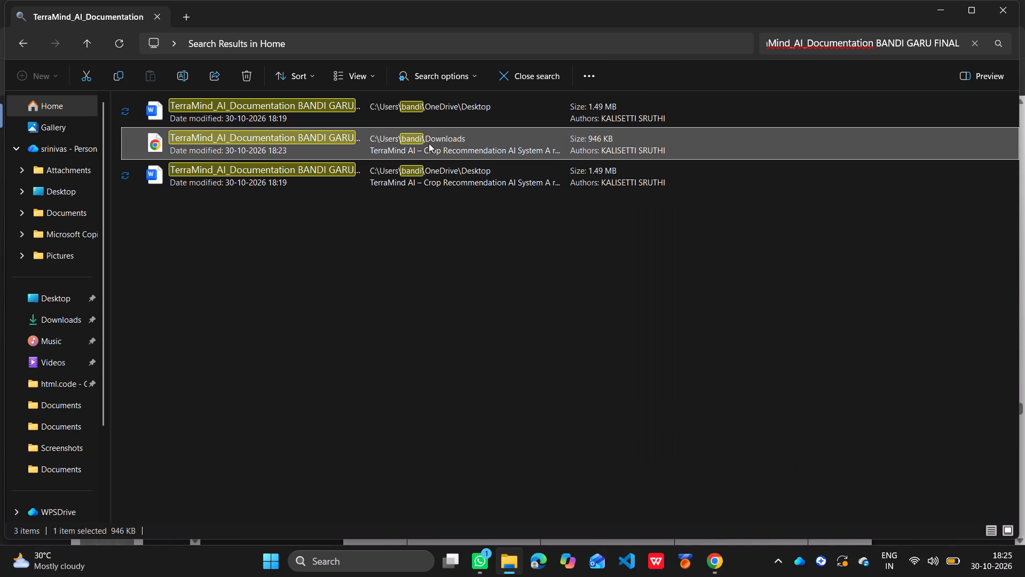
right_click(429, 144)
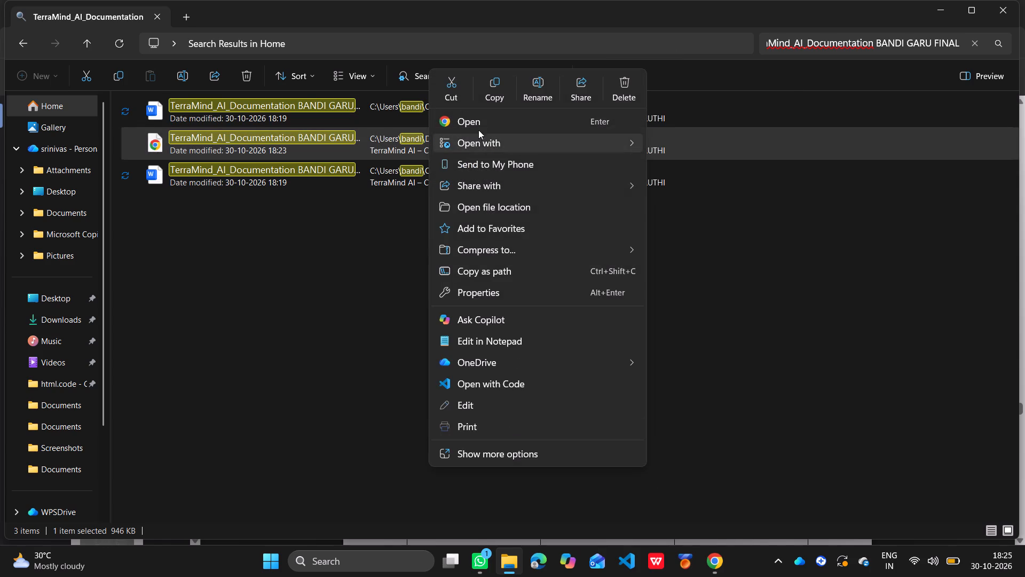
left_click(489, 80)
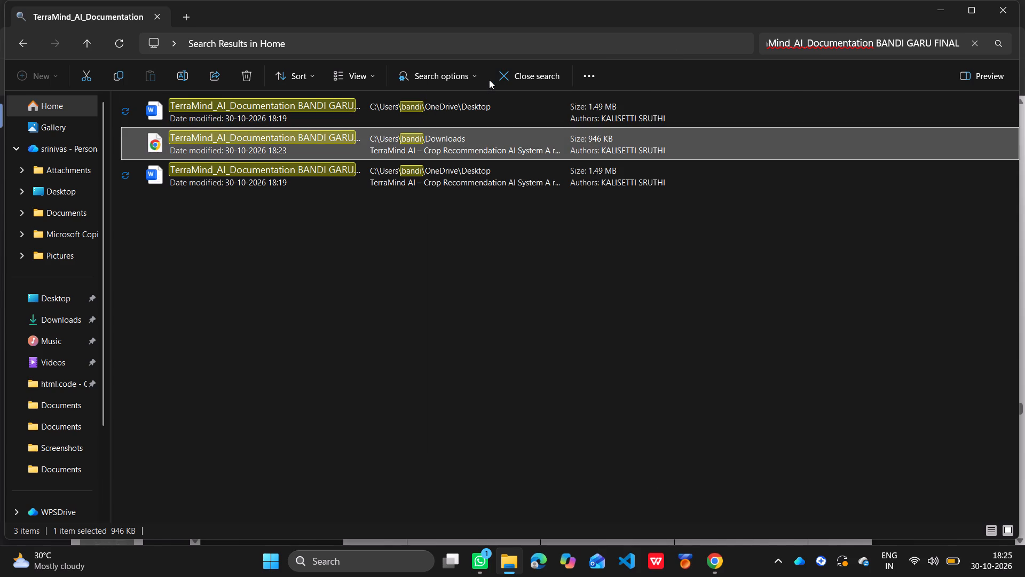
key("alt+Tab")
key("alt+Tab")
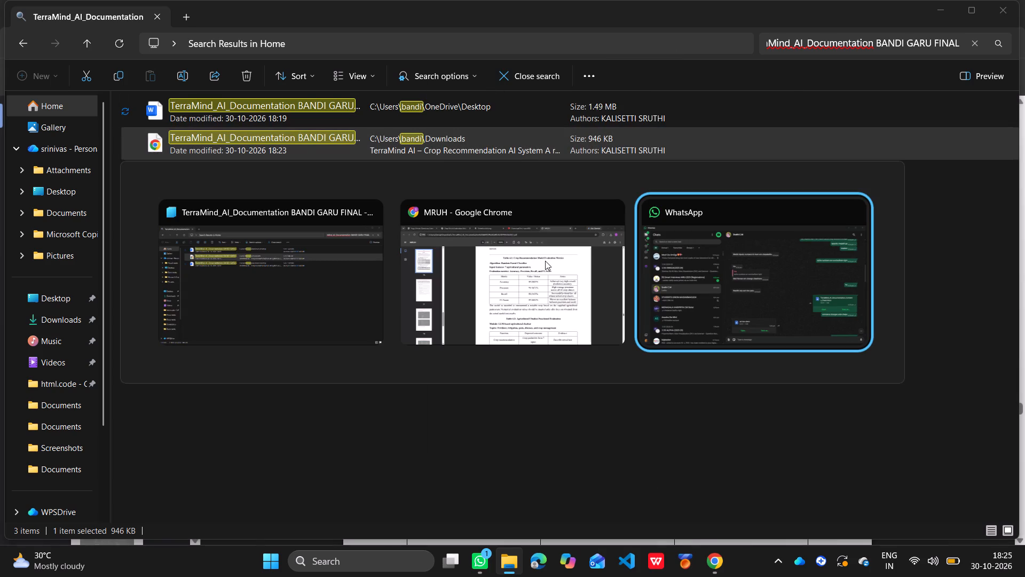
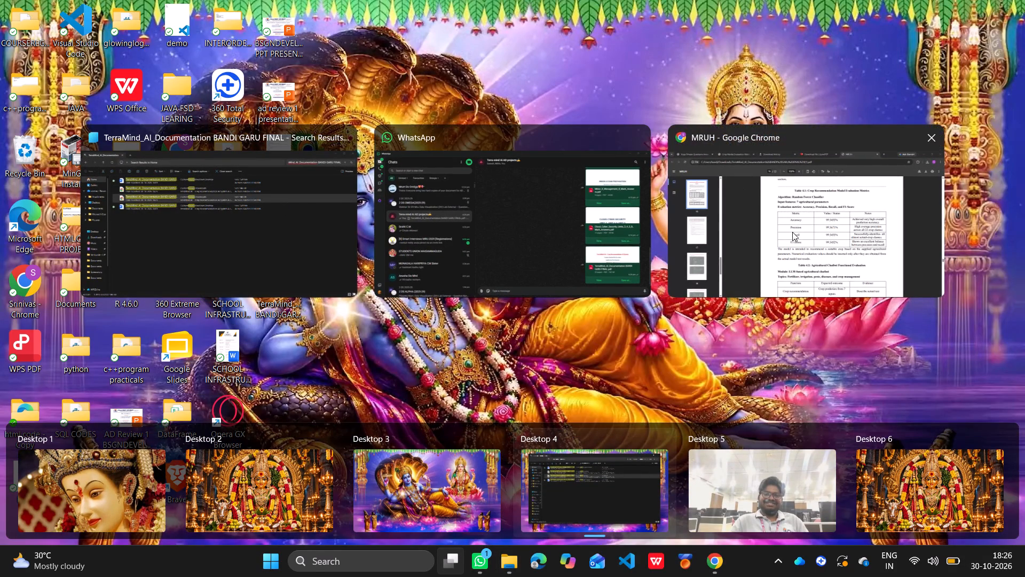
Switch back to the PDF in Google Chrome and bring up the recent download history listing the converted TerraMind PDFs.
left_click(792, 232)
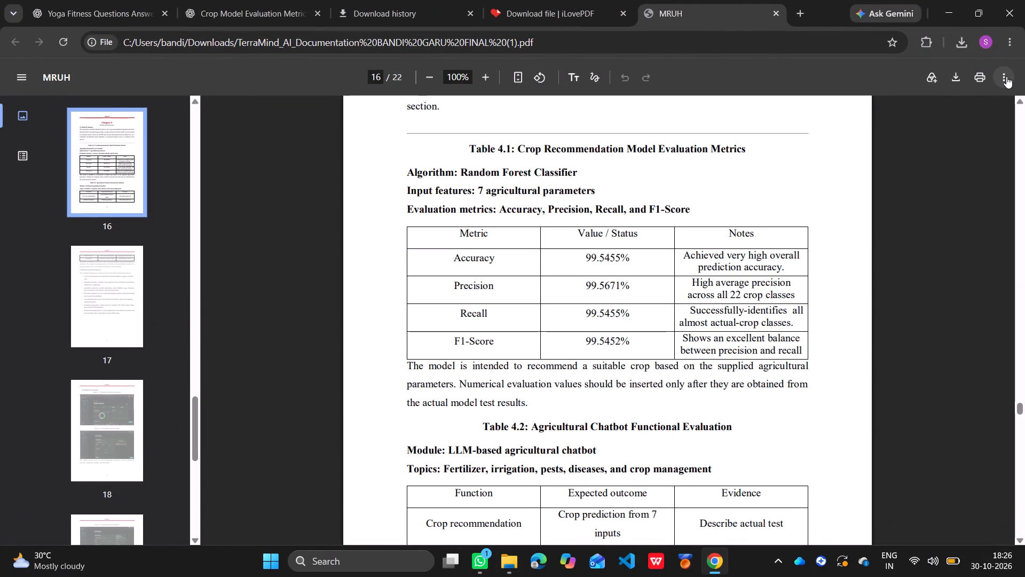
left_click(1006, 76)
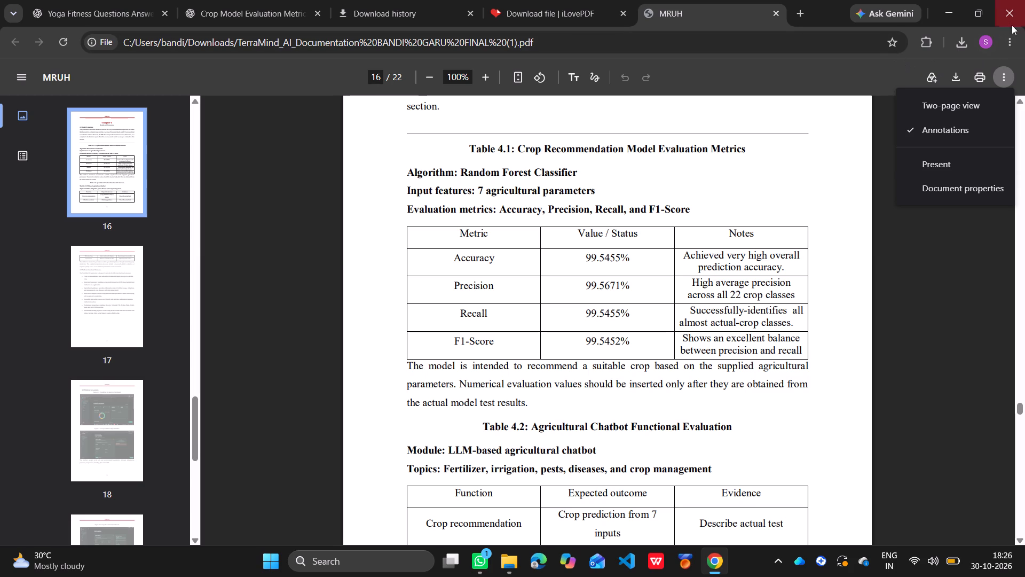
left_click(1008, 42)
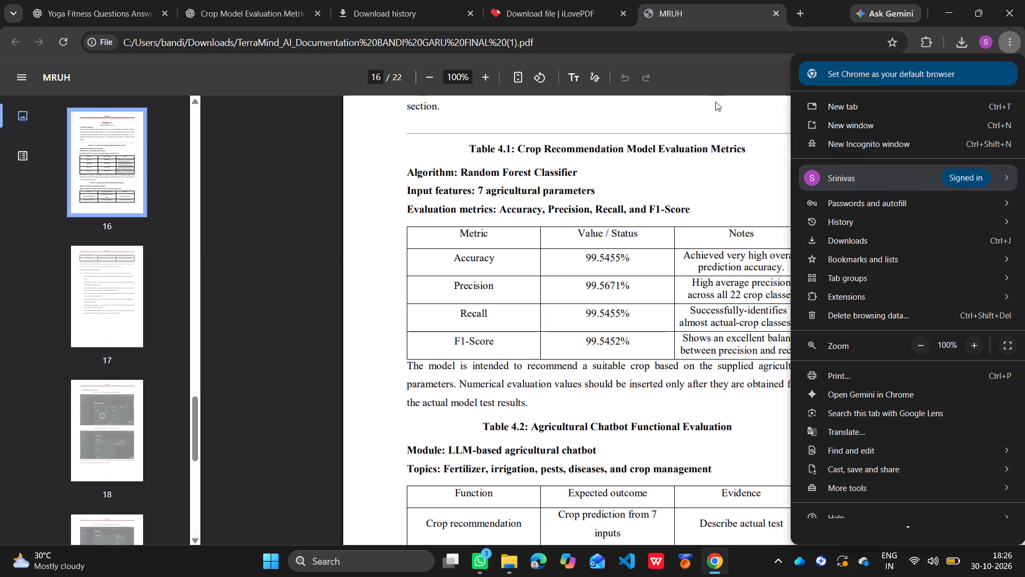
left_click(715, 102)
left_click(954, 38)
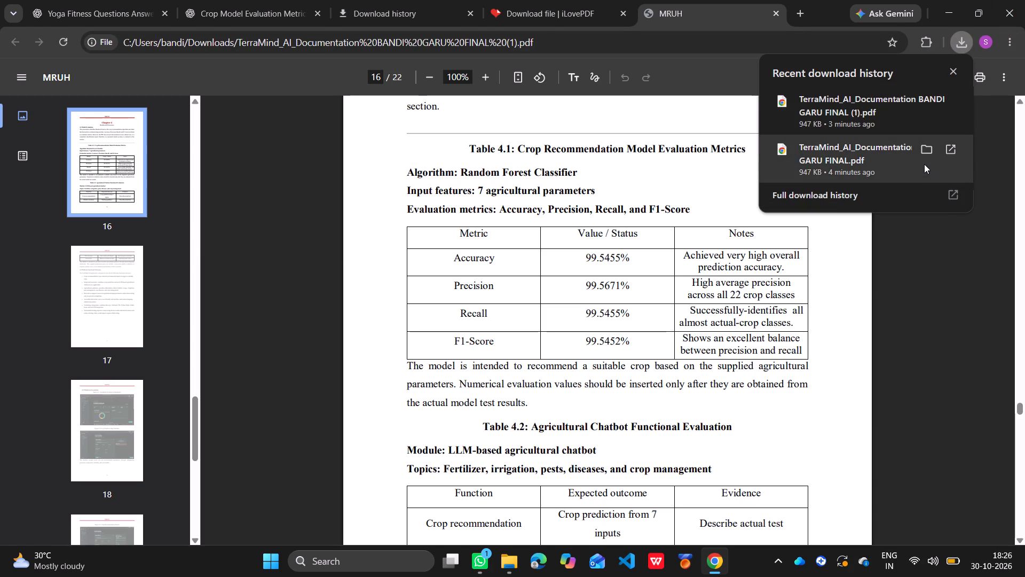
Bring up the available file actions for the earlier downloaded copy of the TerraMind AI documentation PDF in the recent downloads.
right_click(924, 164)
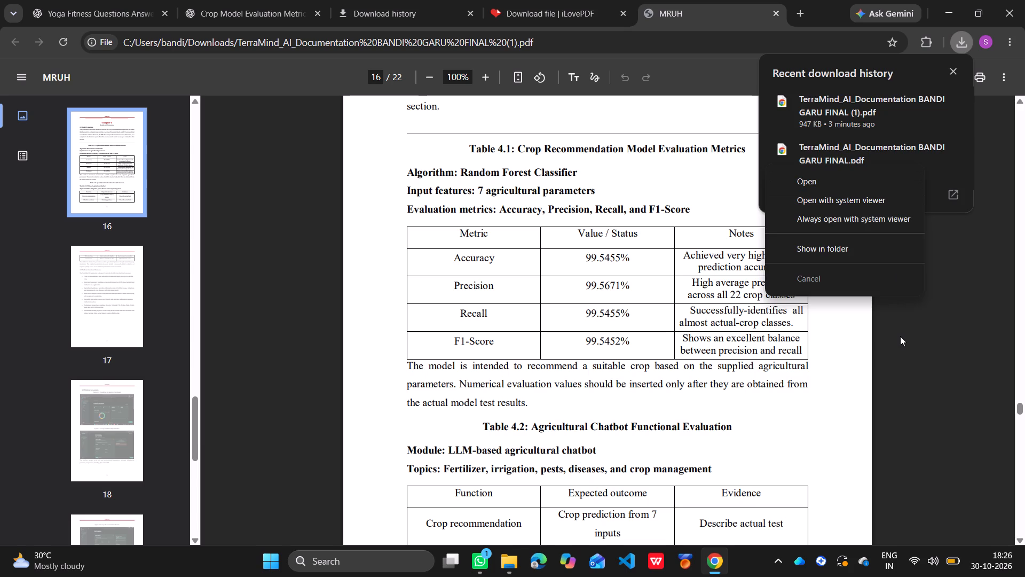
Dismiss the file actions of the downloaded PDF and switch to the File Explorer window with the TerraMind documentation search.
left_click(900, 336)
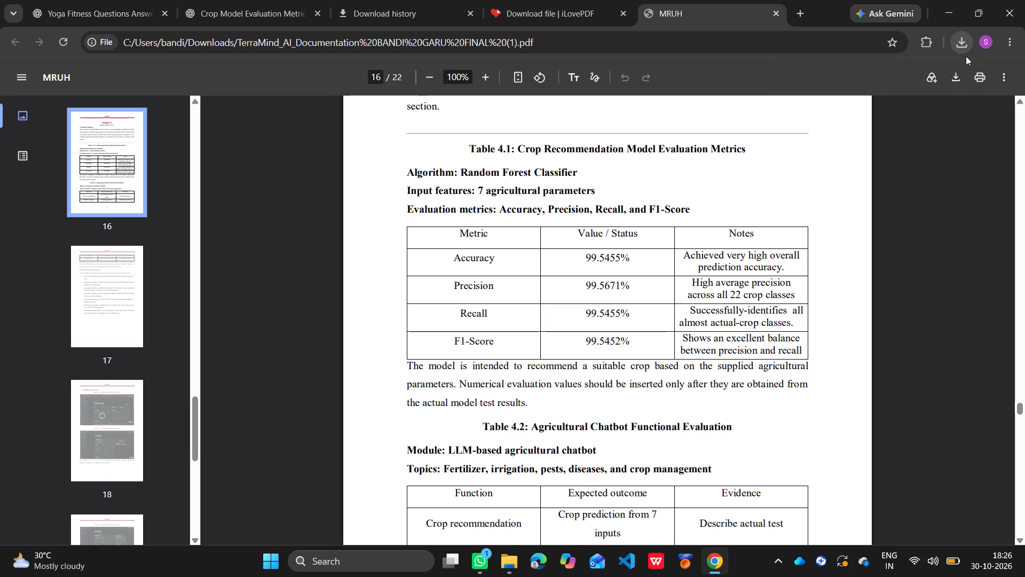
left_click(956, 40)
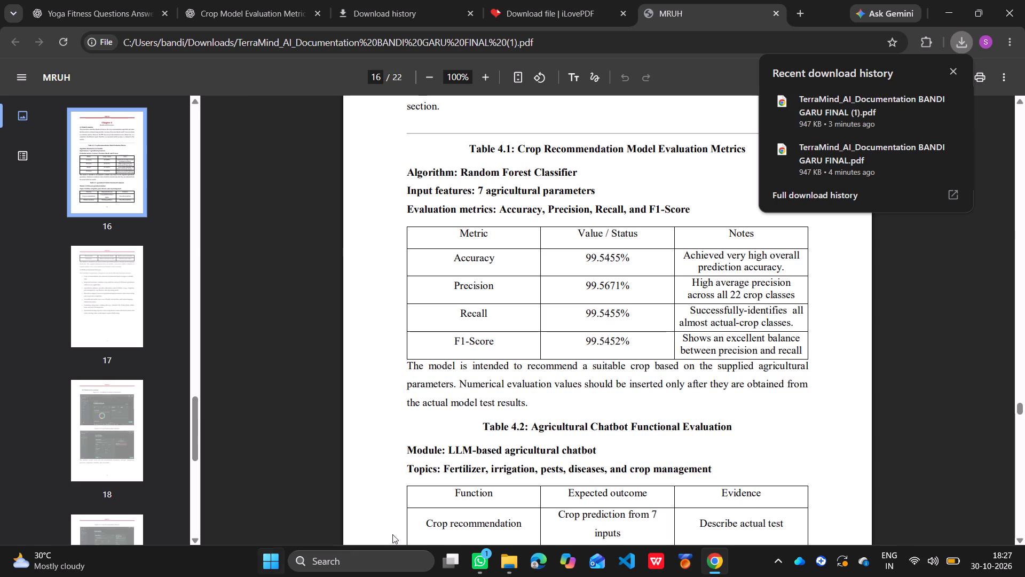
left_click(508, 560)
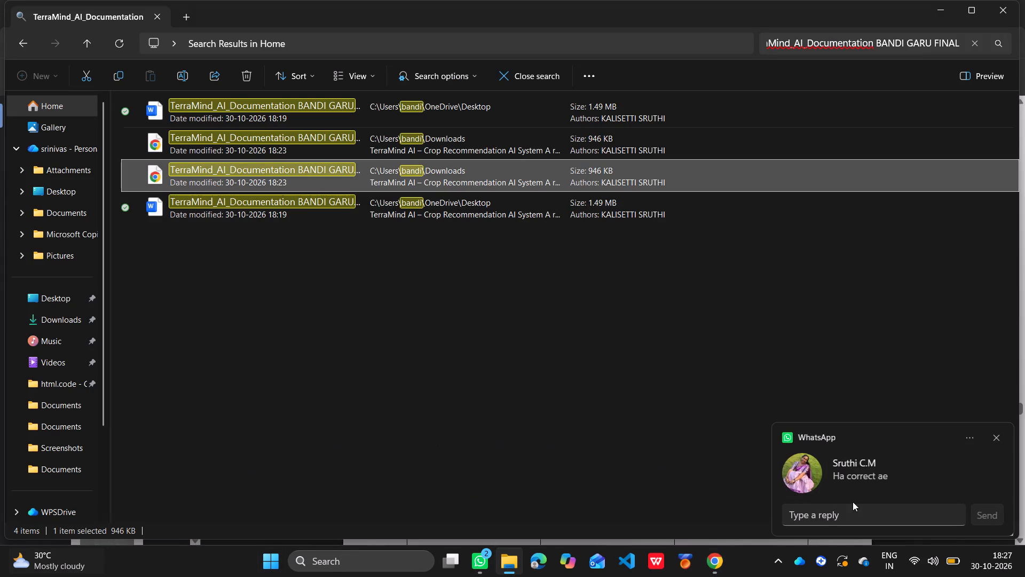
Send the reply "chusava" to the incoming WhatsApp message directly from its notification.
left_click(849, 520)
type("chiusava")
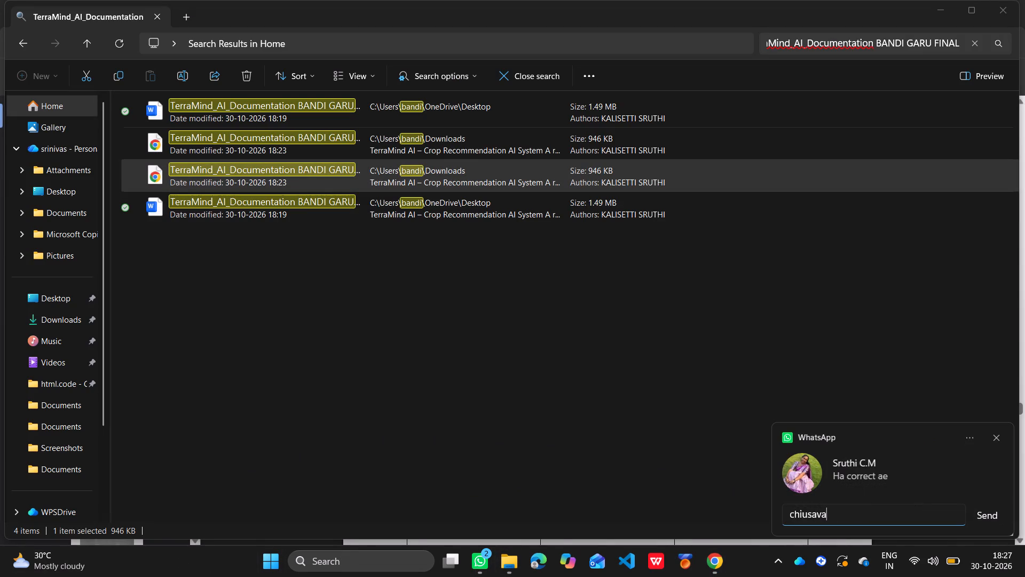
left_click(804, 511)
key("BackSpace")
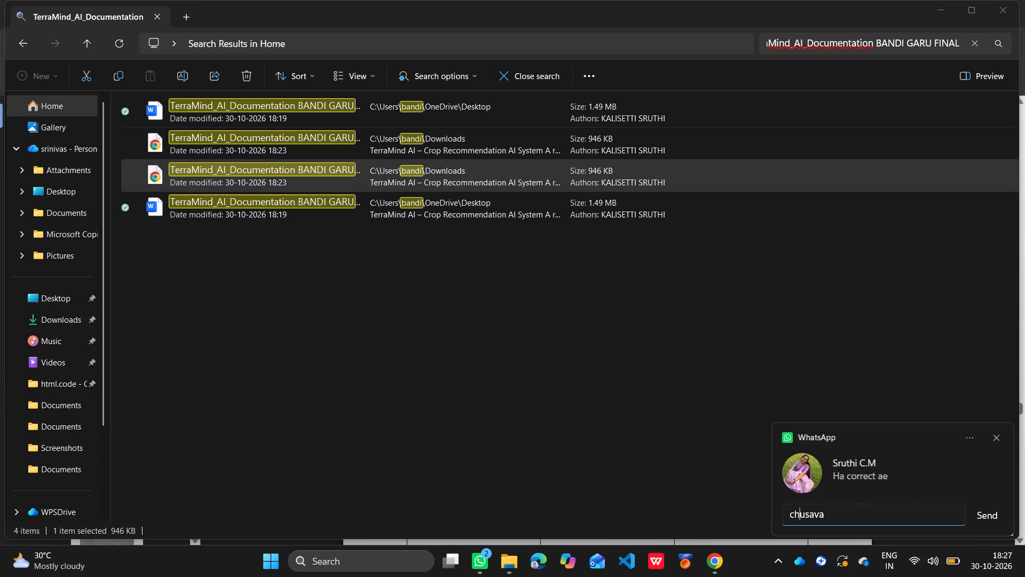
key("Return")
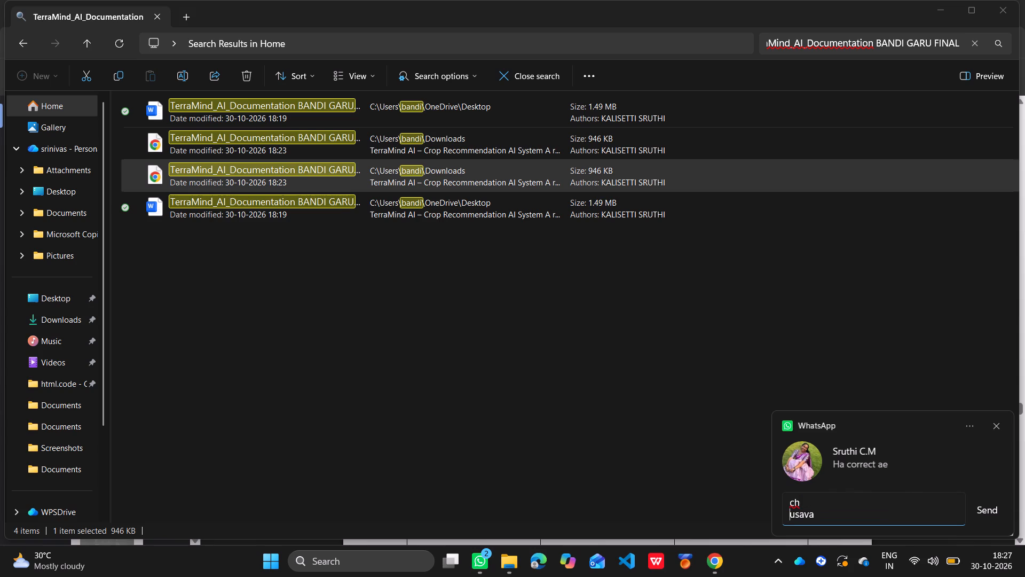
key("BackSpace")
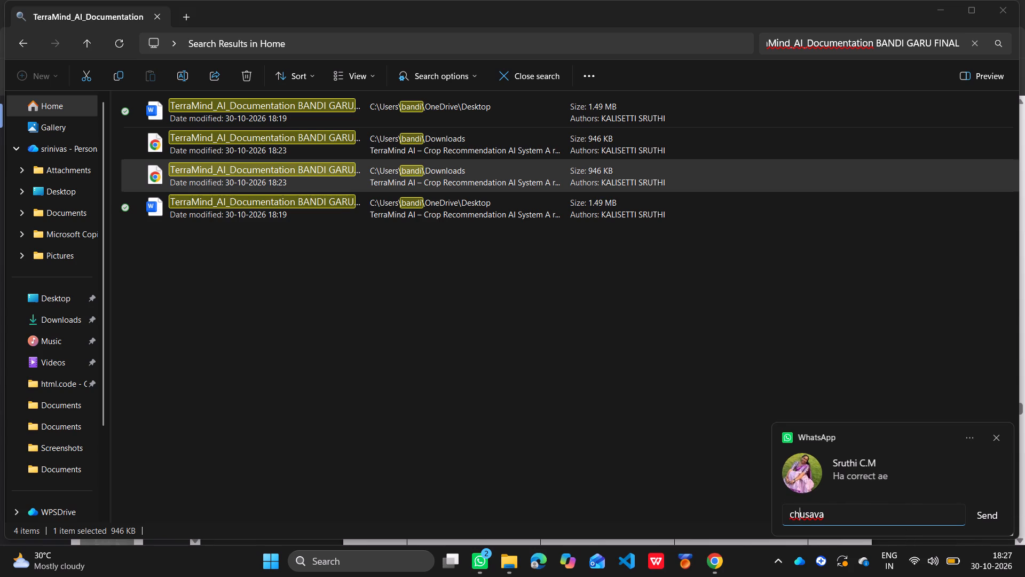
left_click(894, 519)
key("Return")
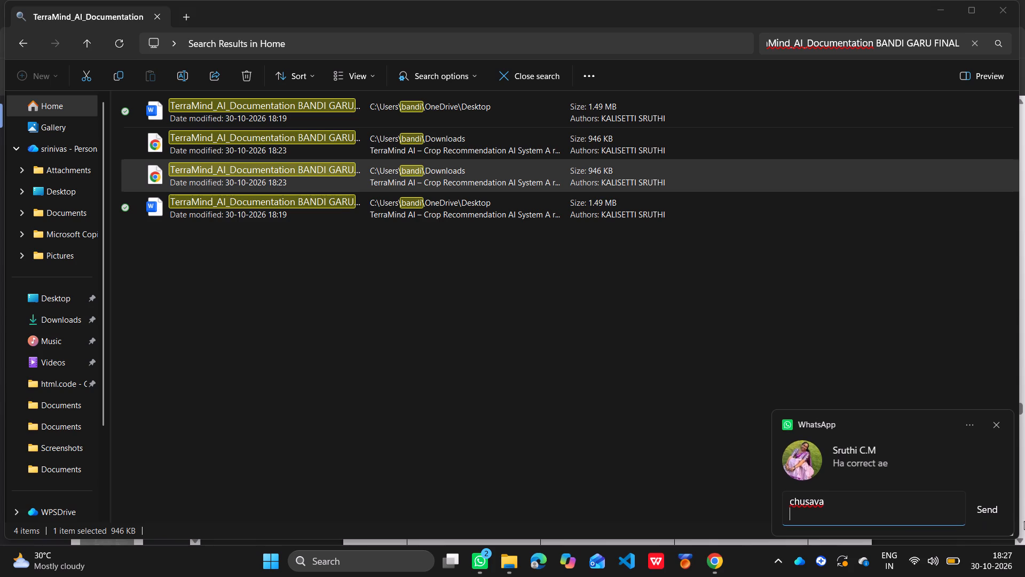
left_click(994, 506)
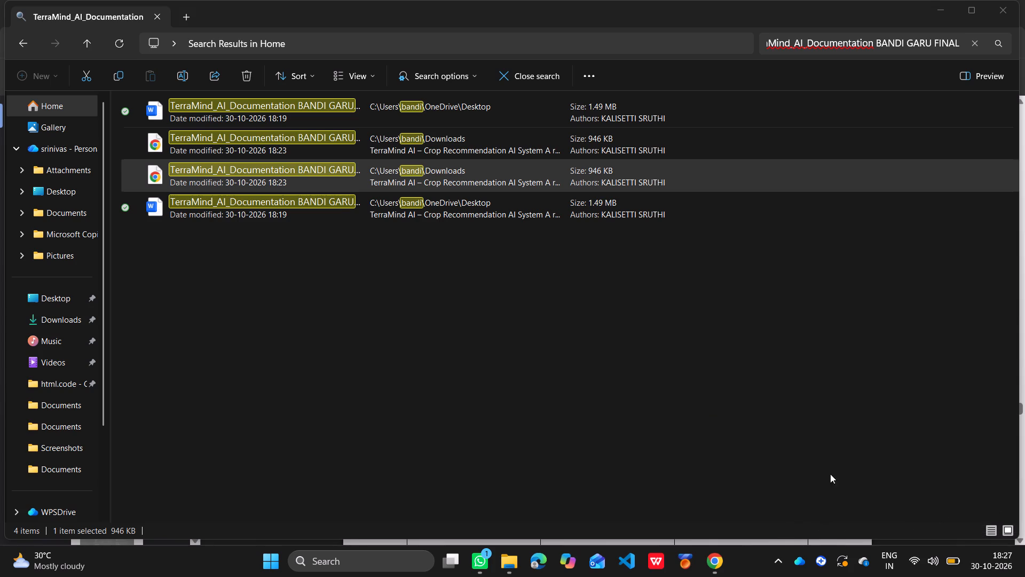
Clear the TerraMind documentation search in File Explorer to return to the Home view with recent files.
left_click(974, 42)
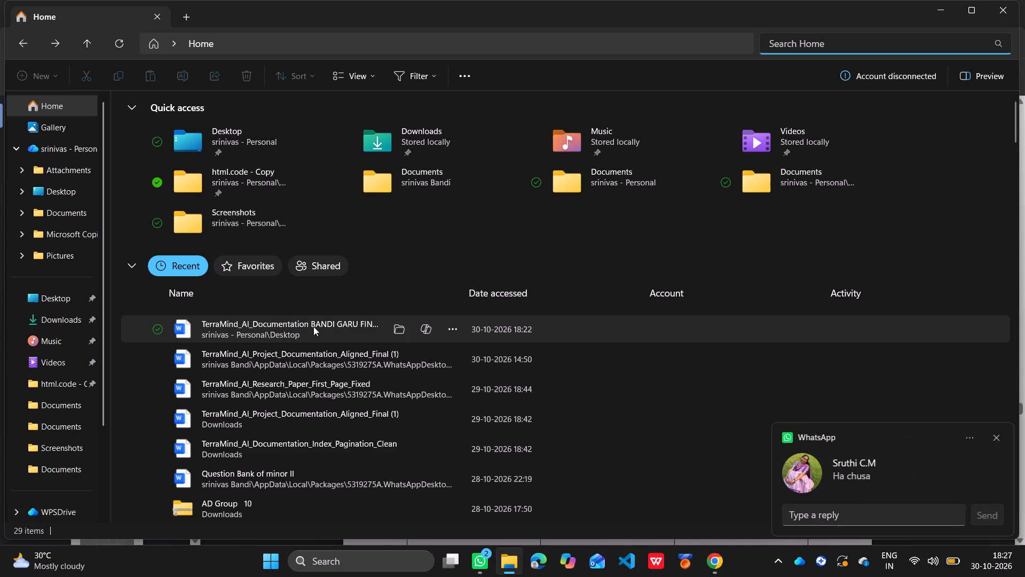
scroll(304, 321, "up", 8)
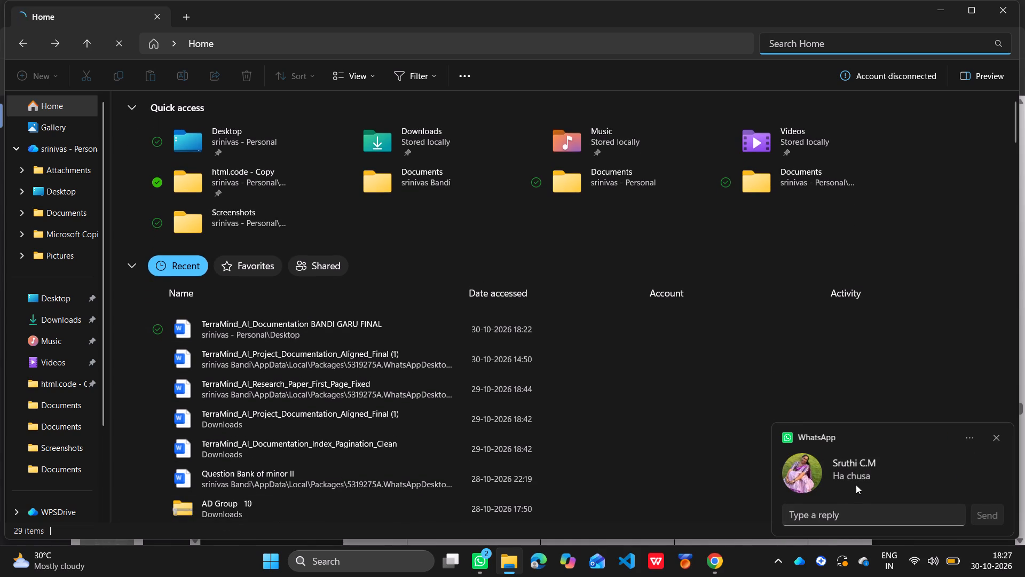
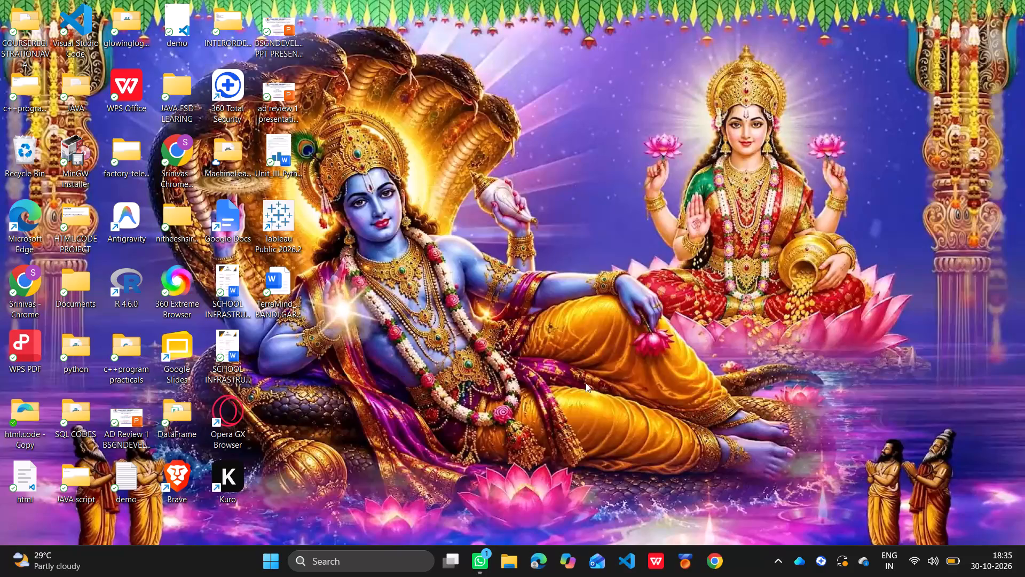
Open WPS Office to its list of recent documents.
double_click(655, 562)
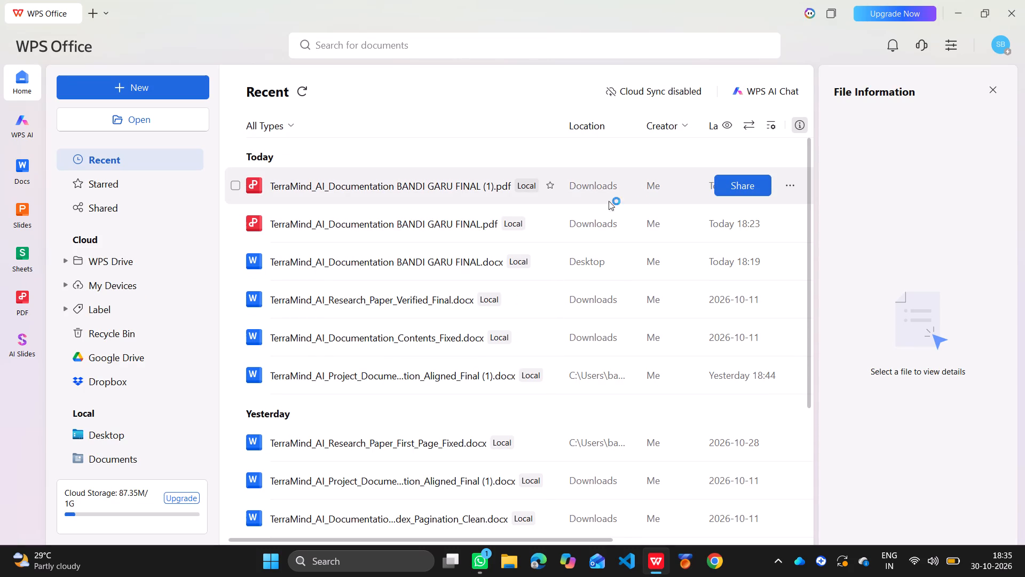
Open the (1) copy of the final TerraMind AI documentation PDF from the recent files.
left_click(529, 187)
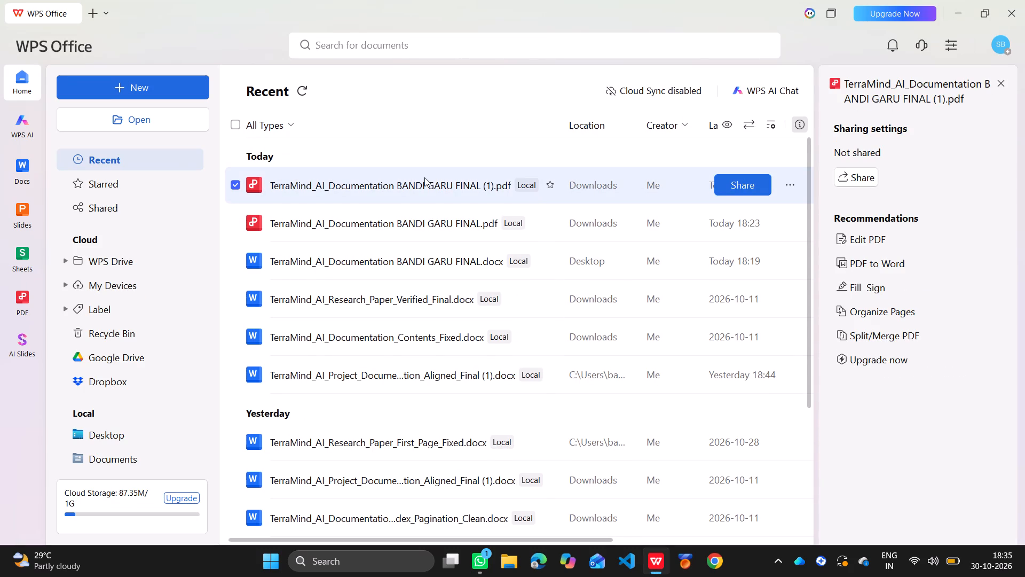
double_click(424, 177)
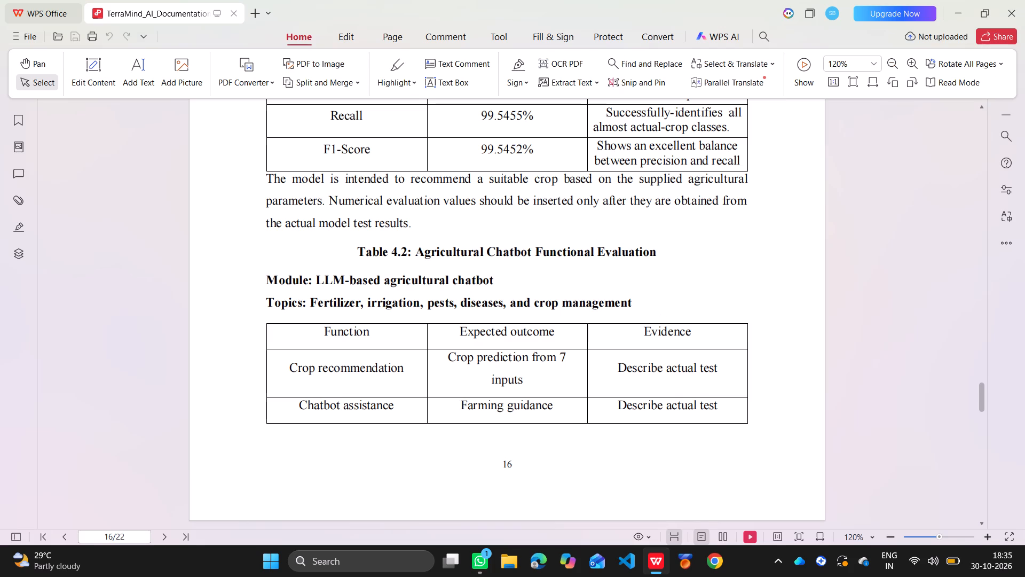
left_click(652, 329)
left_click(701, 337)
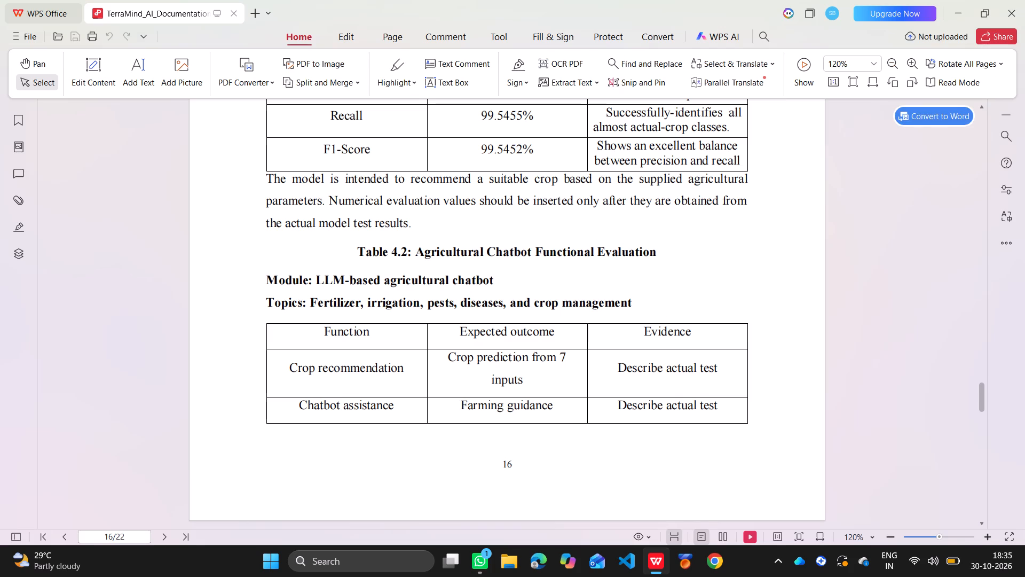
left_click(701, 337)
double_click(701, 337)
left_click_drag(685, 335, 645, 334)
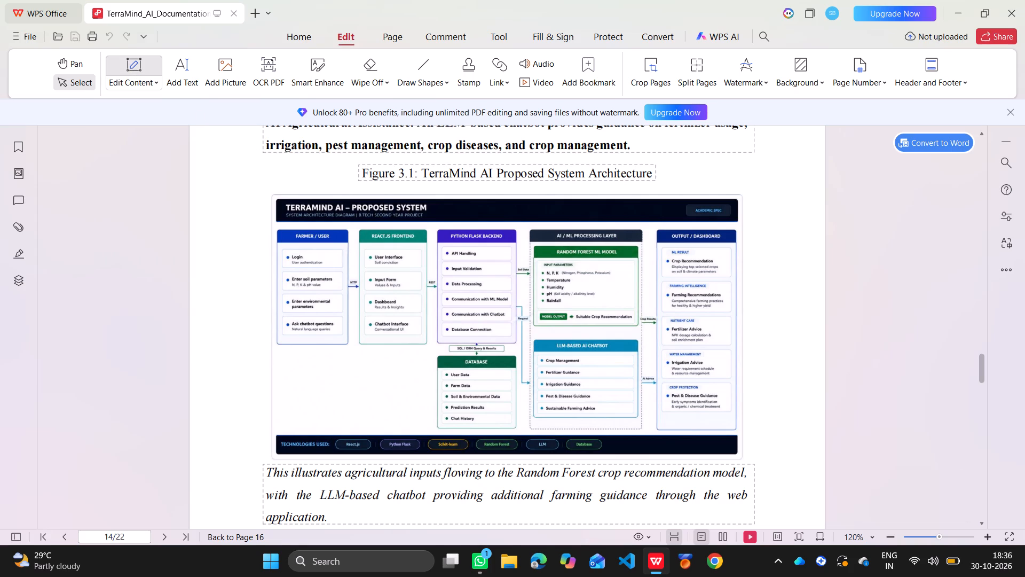
Examine the editable text, figures and tables from the List of Abbreviations through the Chapter 4 results pages.
left_click(494, 325)
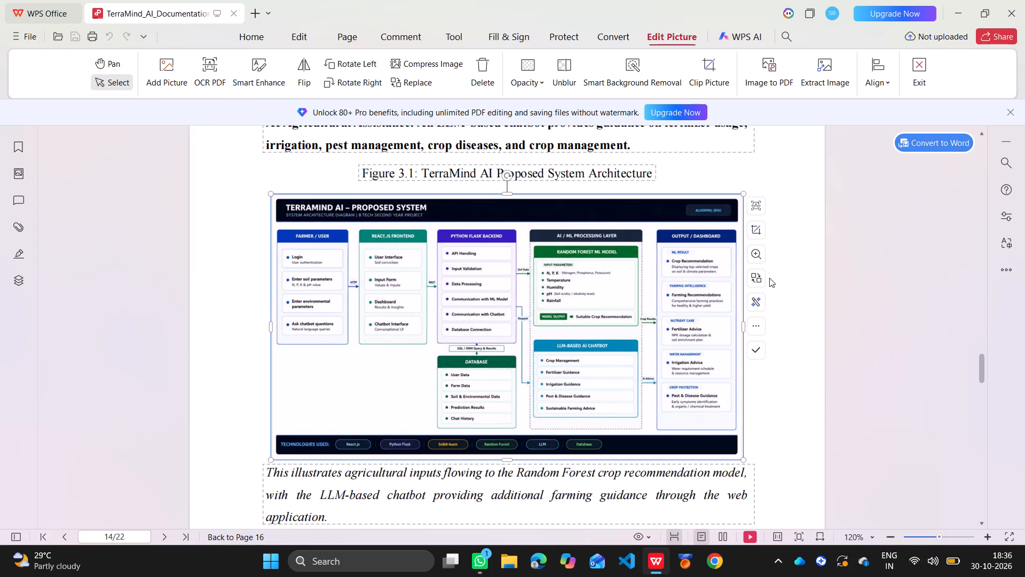
scroll(692, 287, "up", 3)
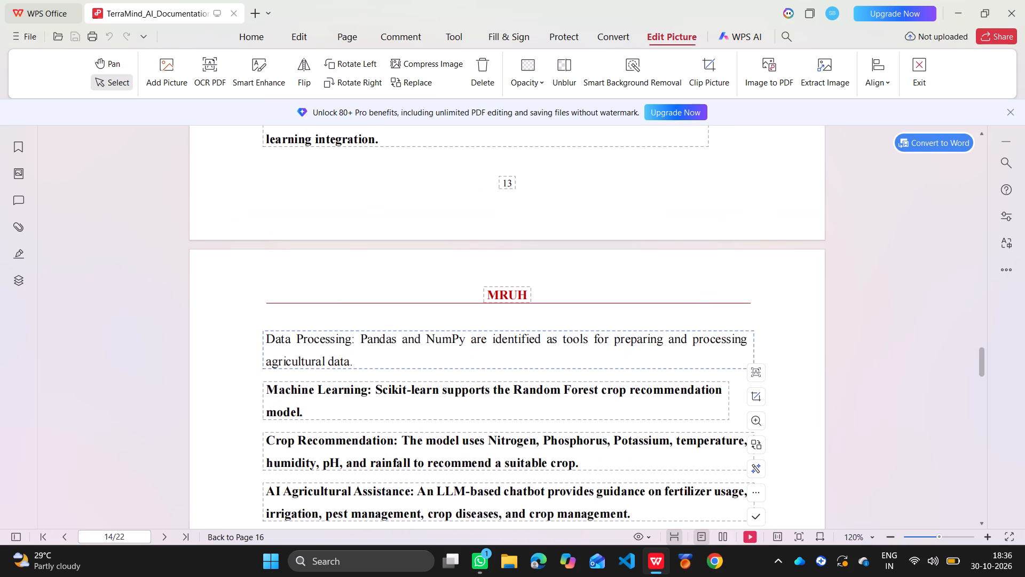
left_click(750, 344)
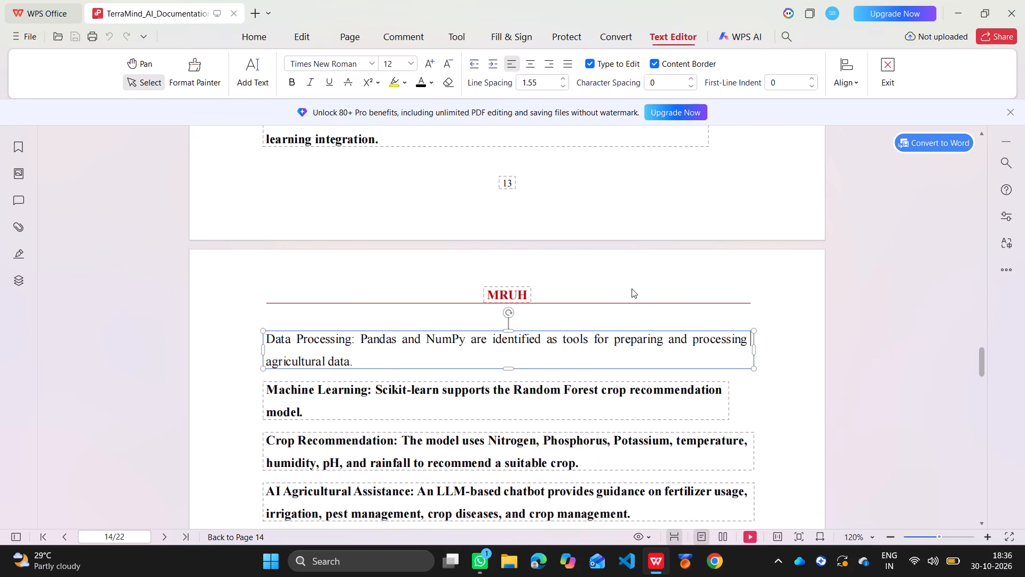
scroll(632, 288, "up", 13)
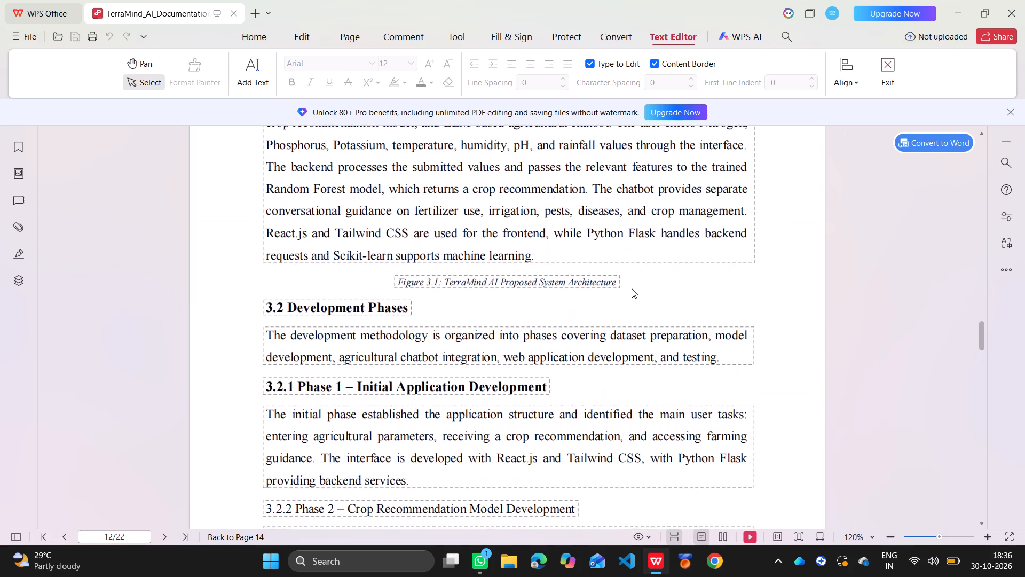
scroll(632, 288, "up", 13)
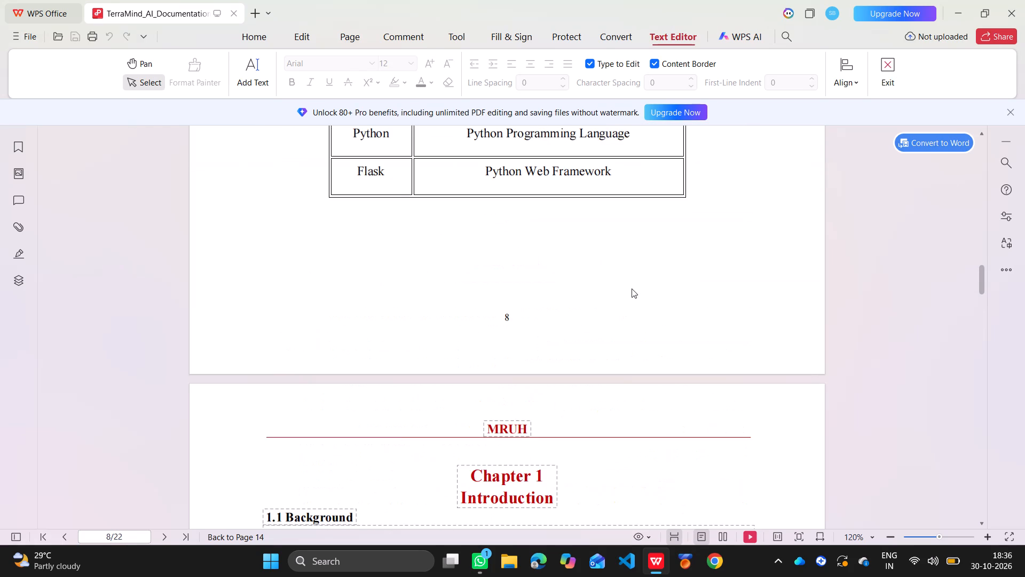
scroll(632, 288, "up", 7)
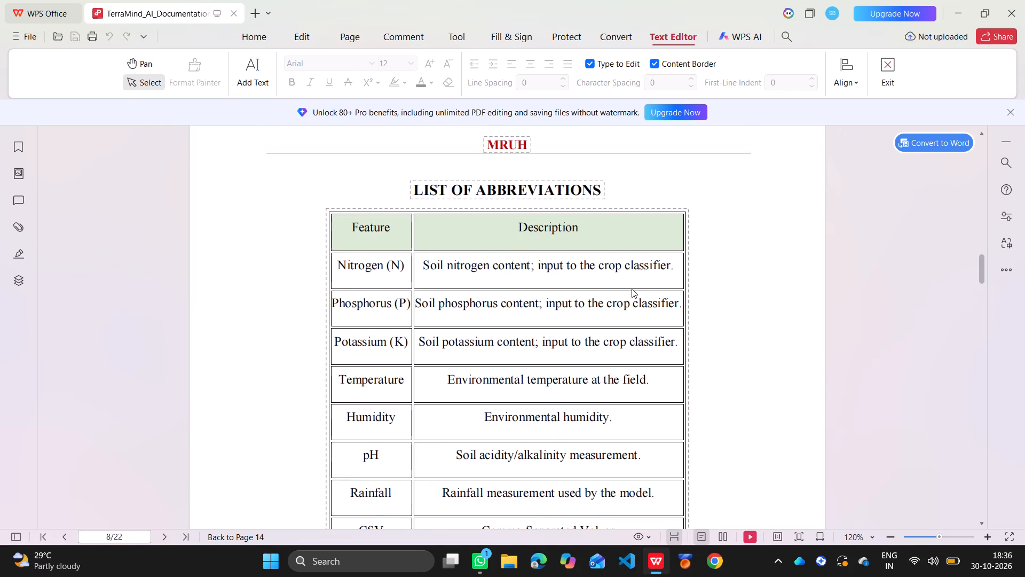
scroll(632, 288, "down", 18)
scroll(632, 288, "down", 6)
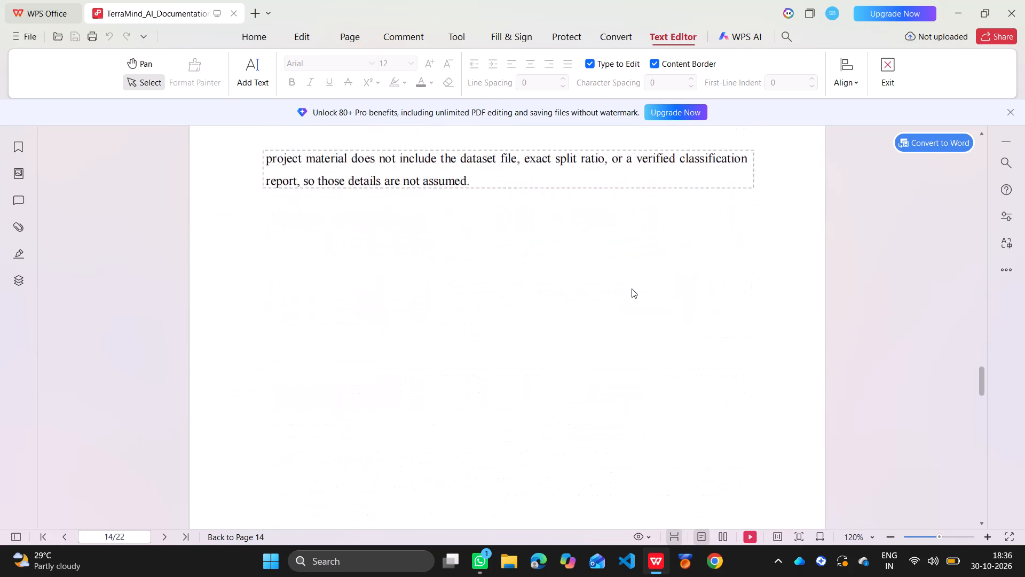
scroll(632, 288, "down", 8)
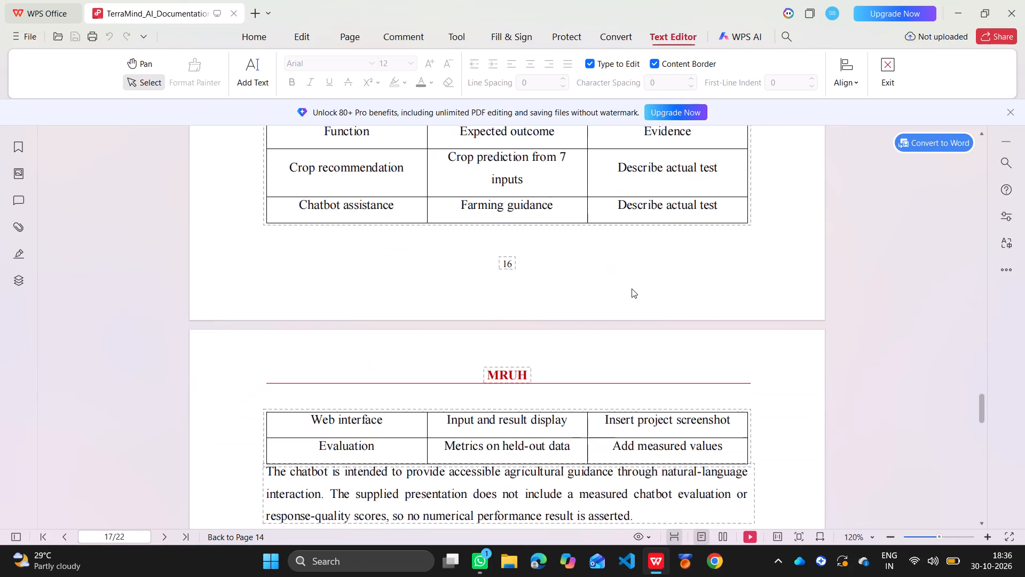
scroll(632, 288, "down", 1)
scroll(632, 288, "left", 1)
scroll(632, 288, "right", 3)
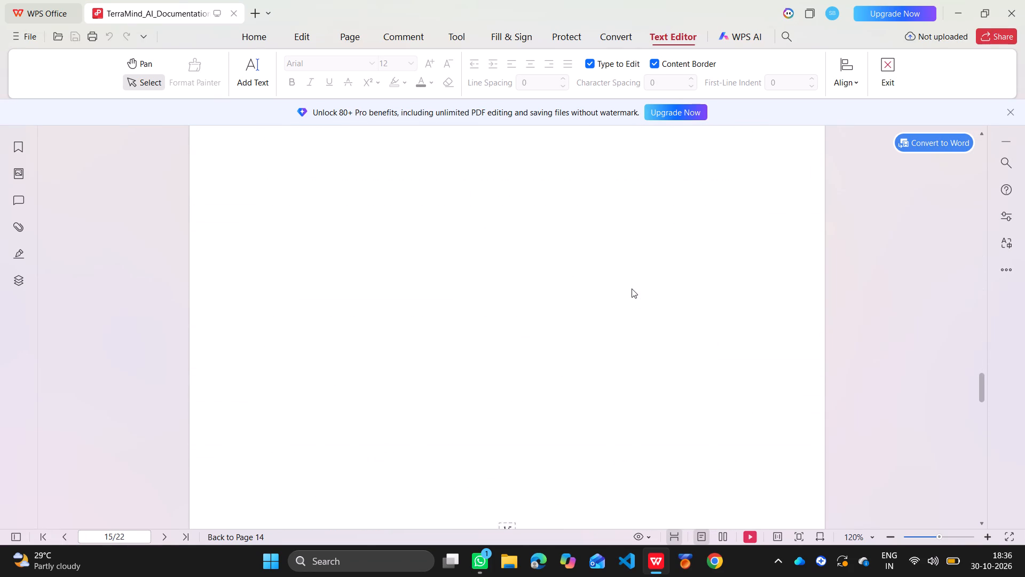
scroll(632, 288, "right", 2)
scroll(632, 288, "down", 2)
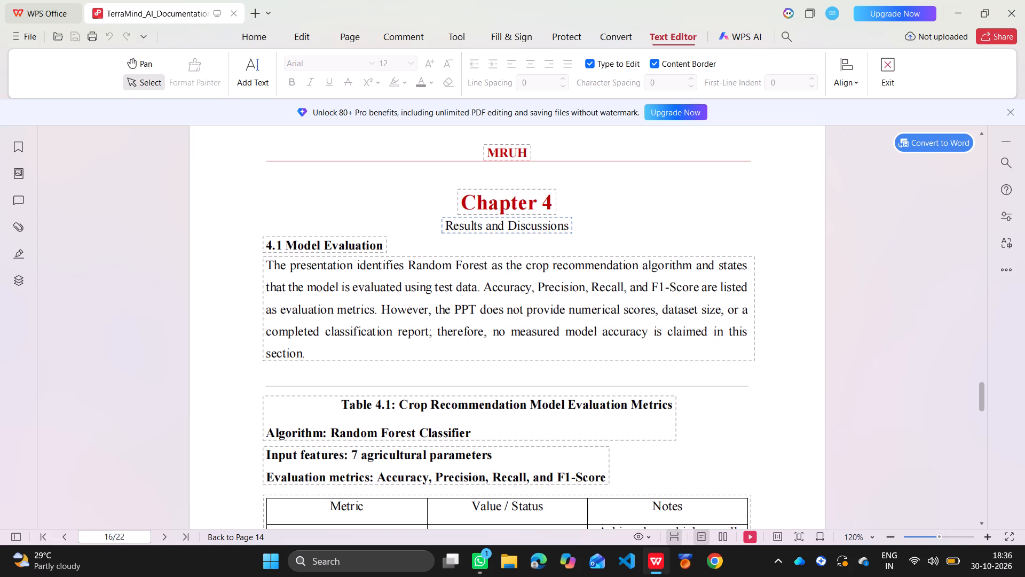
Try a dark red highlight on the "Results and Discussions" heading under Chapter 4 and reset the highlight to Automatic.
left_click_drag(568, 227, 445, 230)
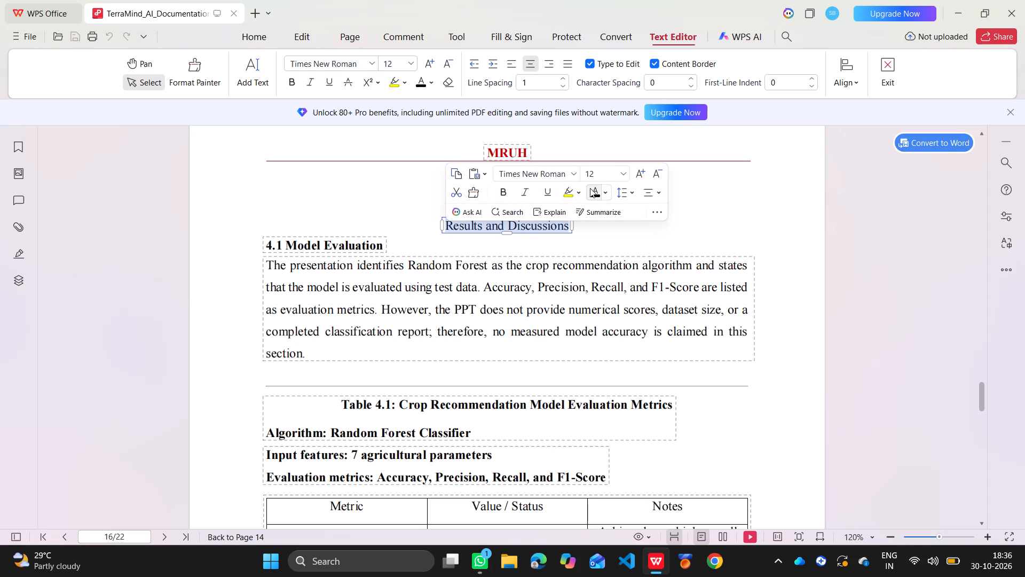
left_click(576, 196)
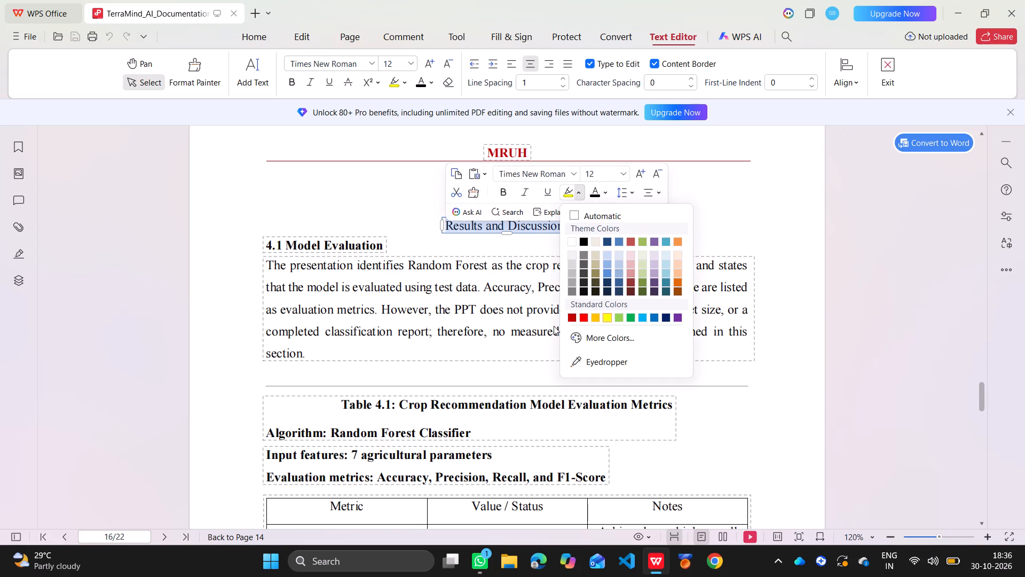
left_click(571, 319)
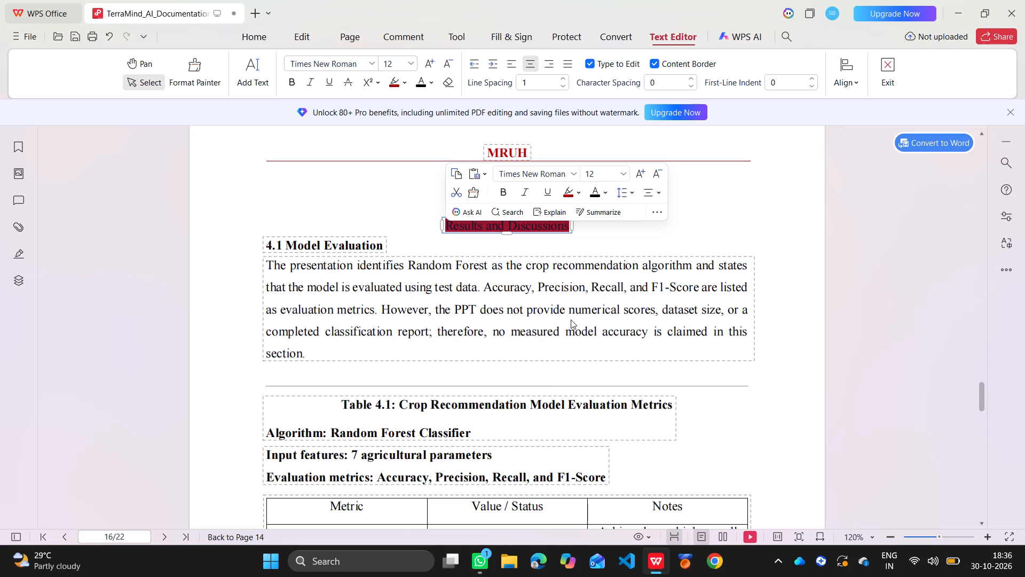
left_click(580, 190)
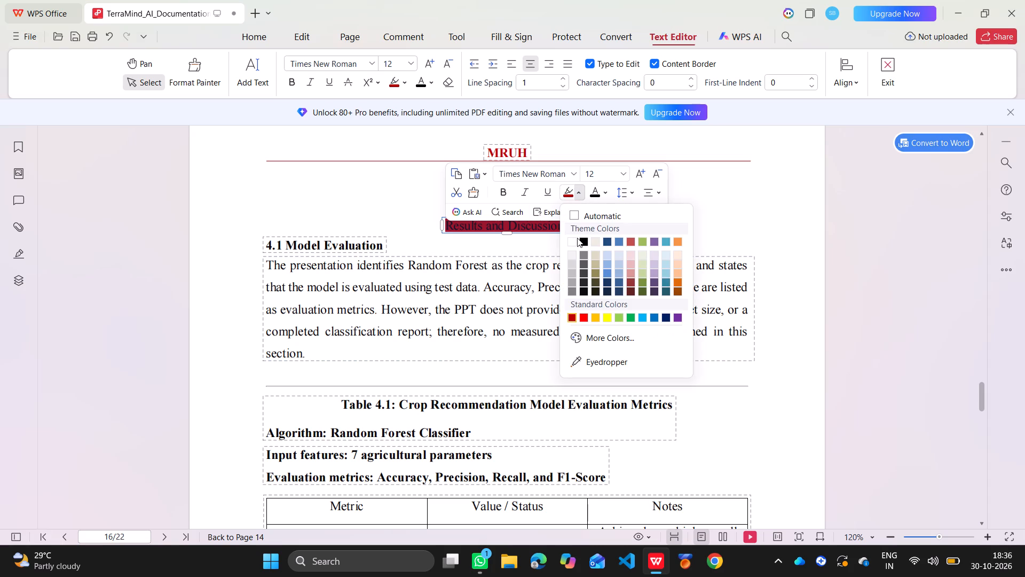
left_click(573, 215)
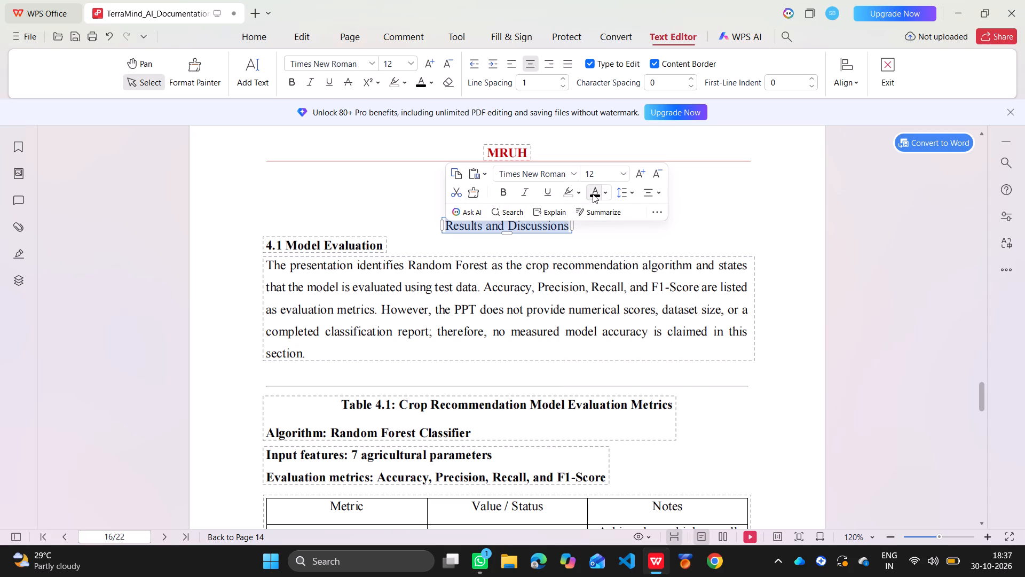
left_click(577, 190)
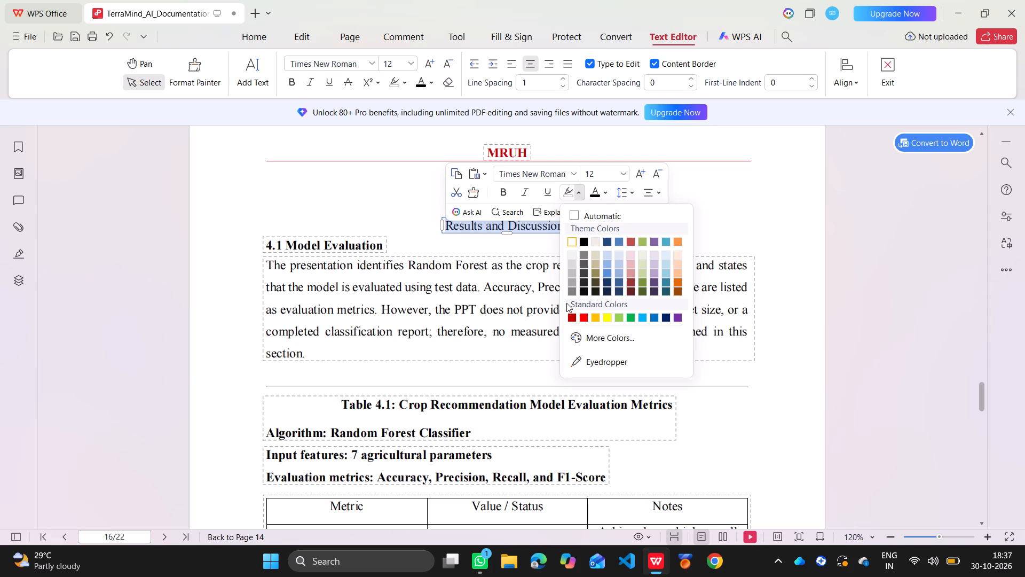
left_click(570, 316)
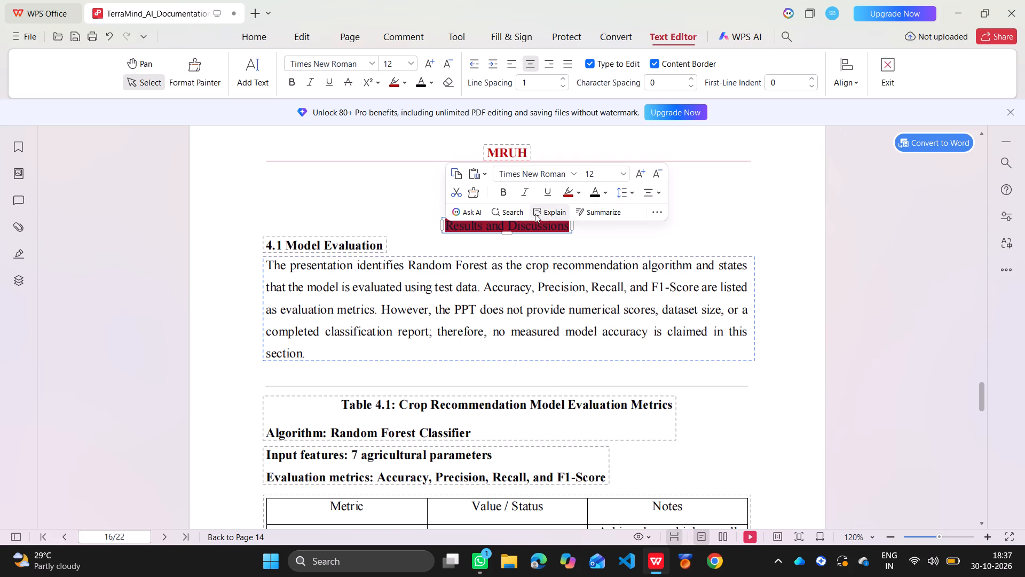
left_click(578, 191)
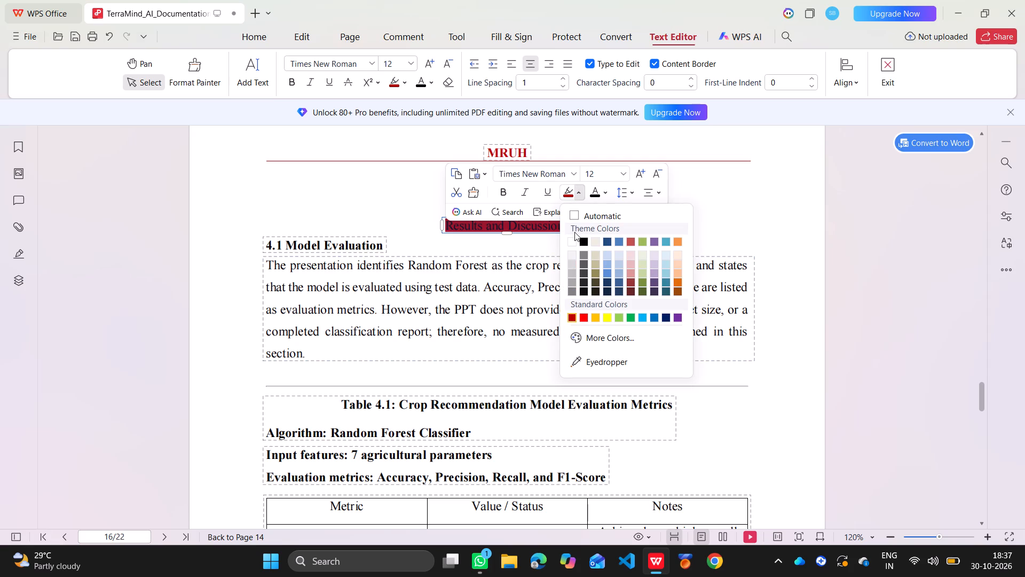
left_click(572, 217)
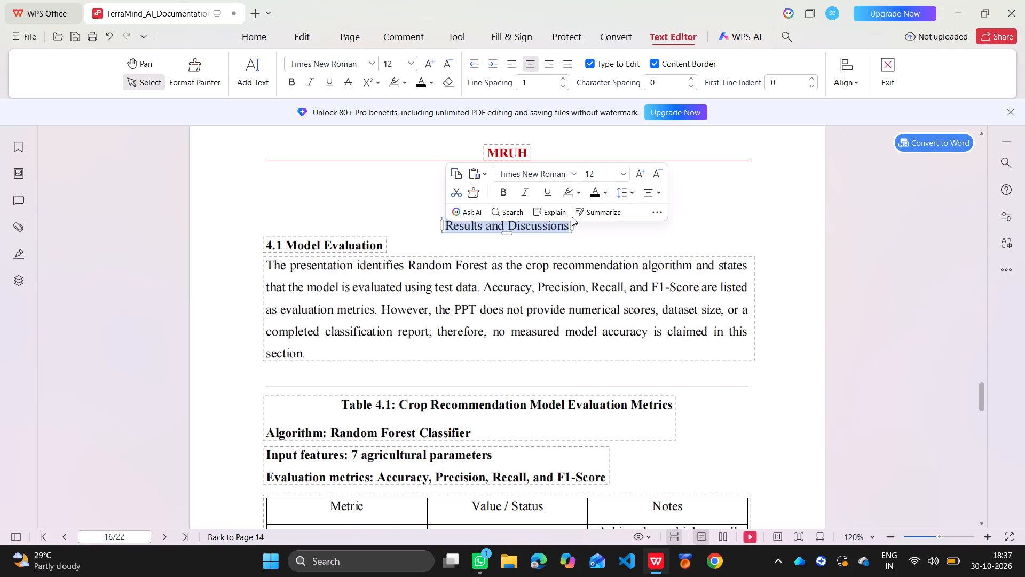
Format the selected "Results and Discussions" heading under Chapter 4 with dark red font color and bold.
left_click(605, 192)
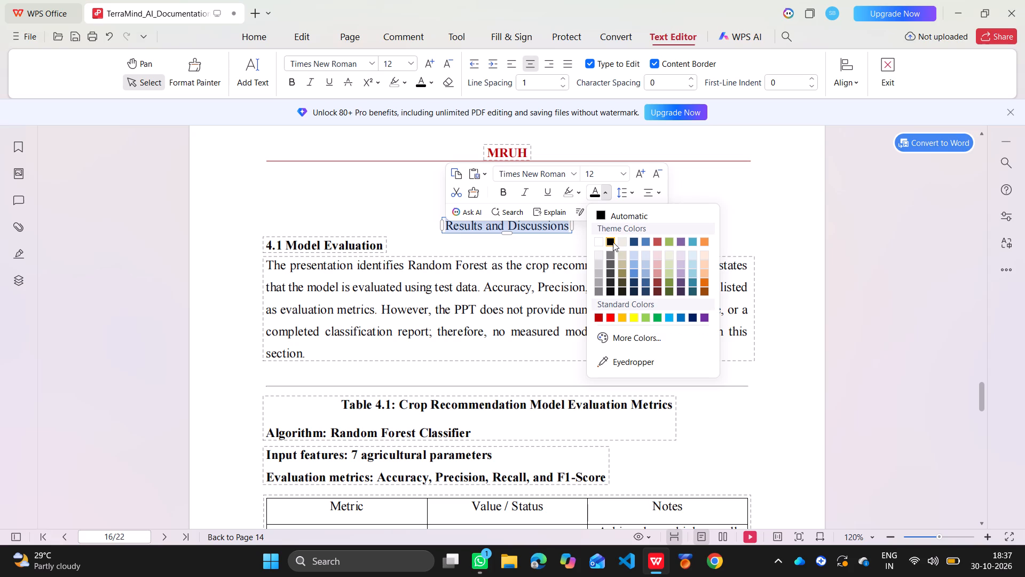
left_click(597, 316)
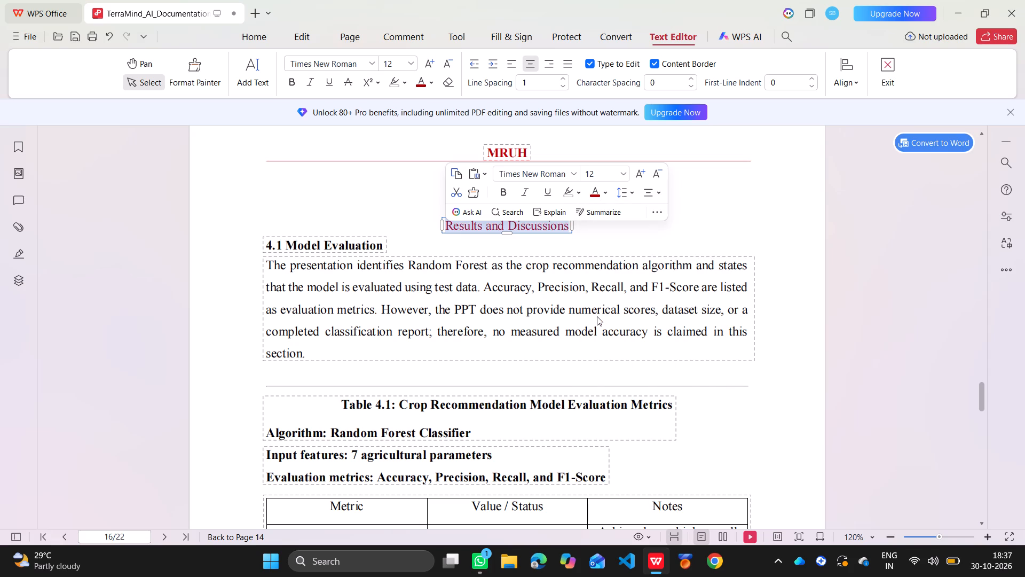
left_click(503, 194)
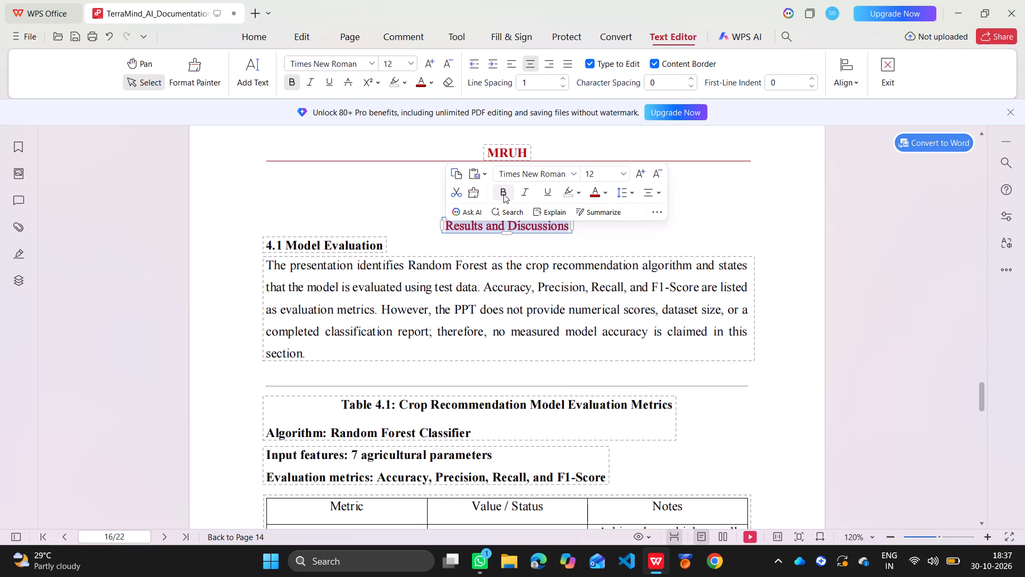
left_click(572, 145)
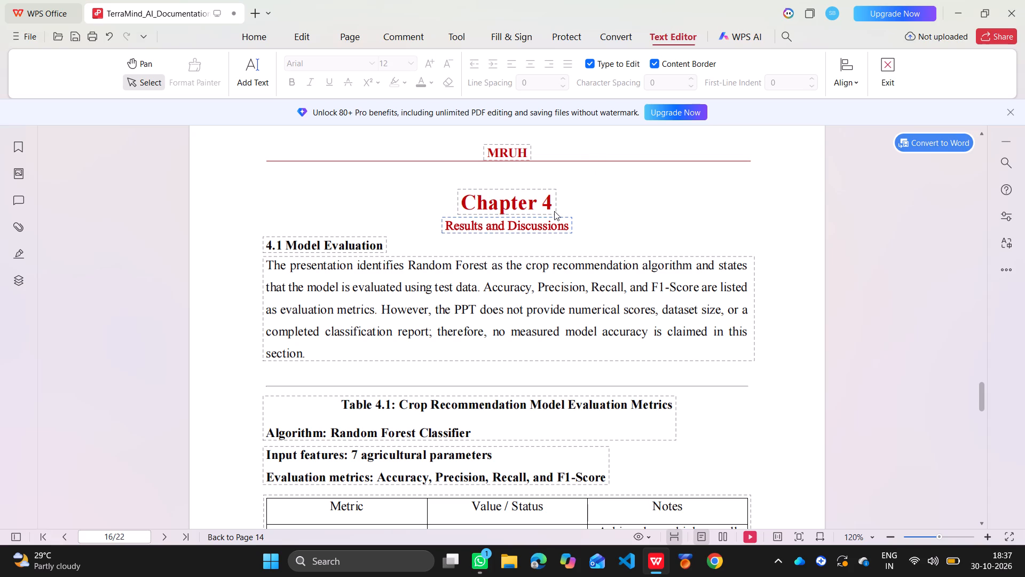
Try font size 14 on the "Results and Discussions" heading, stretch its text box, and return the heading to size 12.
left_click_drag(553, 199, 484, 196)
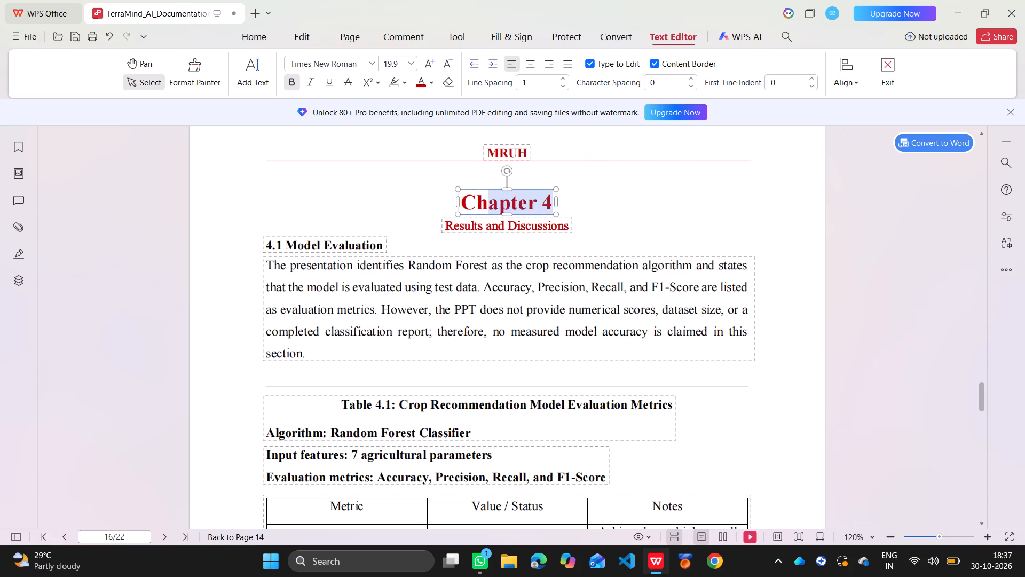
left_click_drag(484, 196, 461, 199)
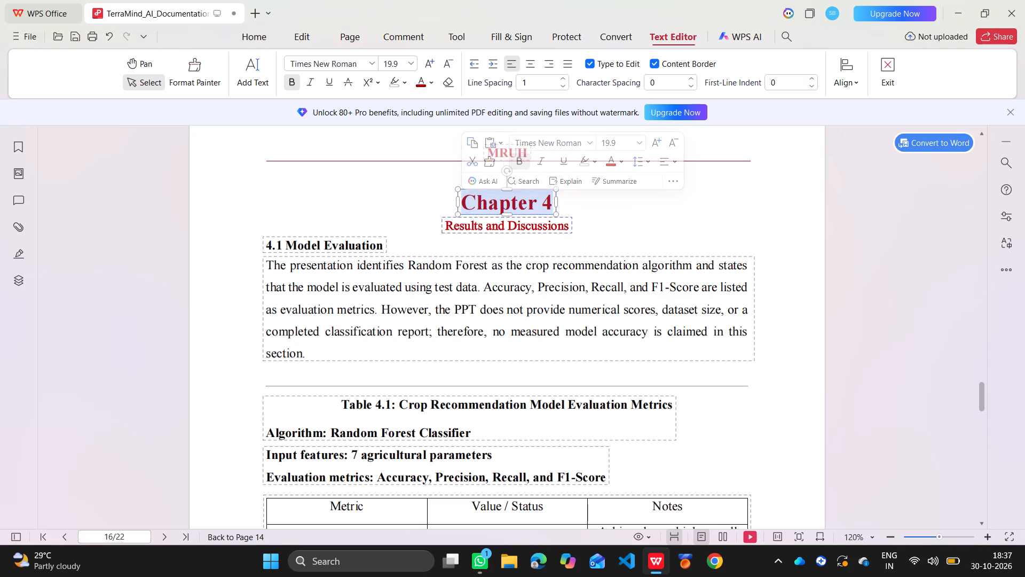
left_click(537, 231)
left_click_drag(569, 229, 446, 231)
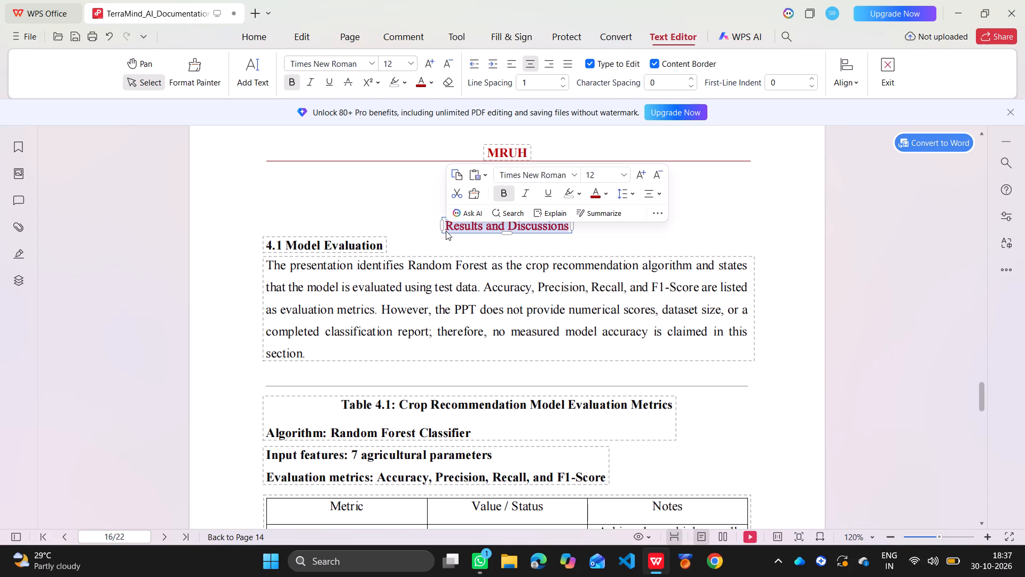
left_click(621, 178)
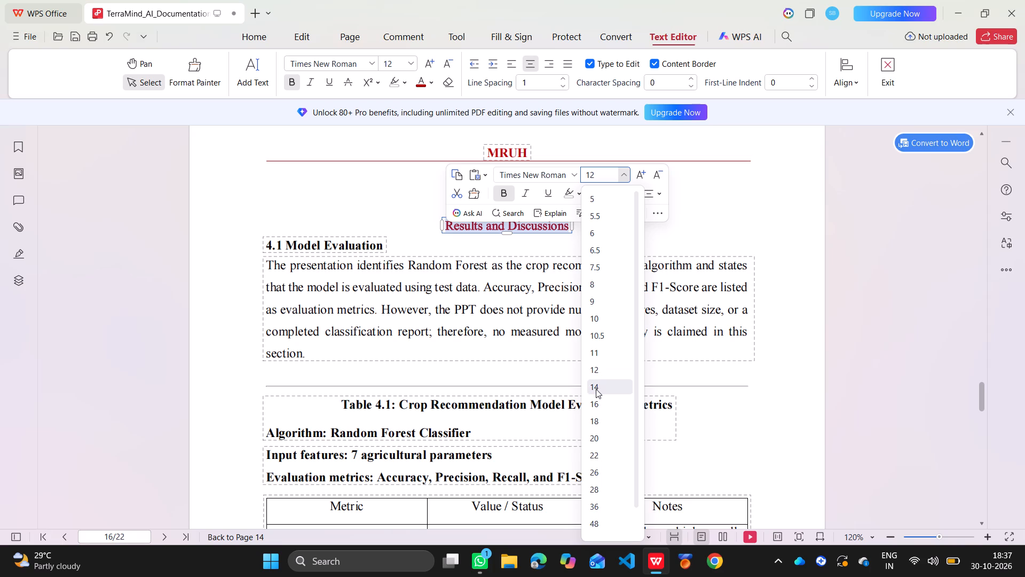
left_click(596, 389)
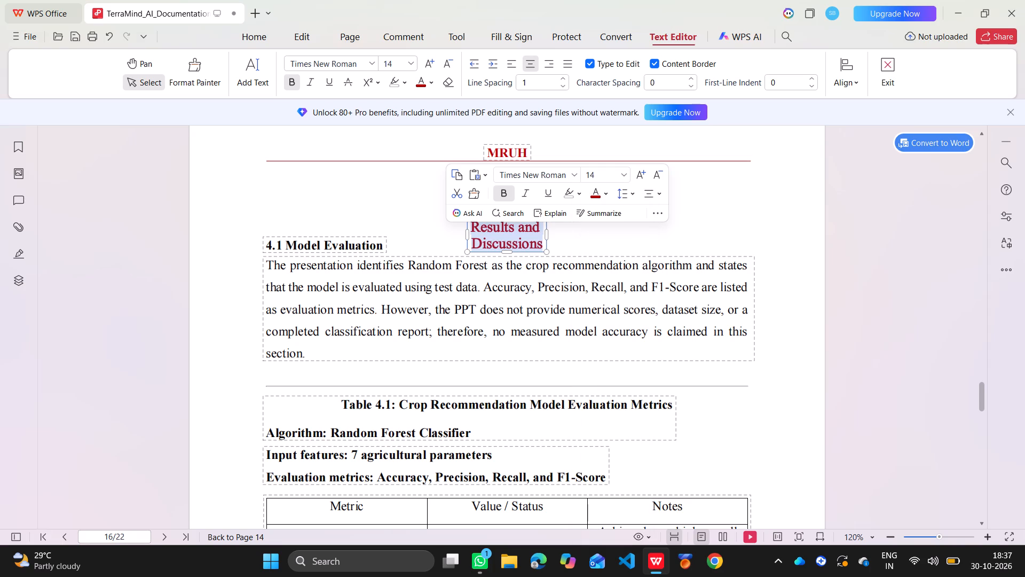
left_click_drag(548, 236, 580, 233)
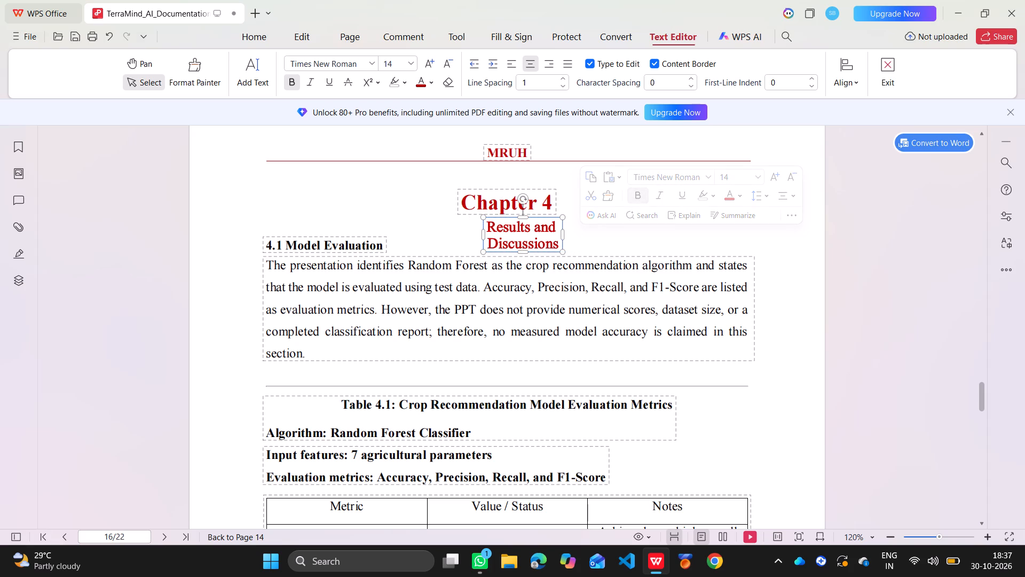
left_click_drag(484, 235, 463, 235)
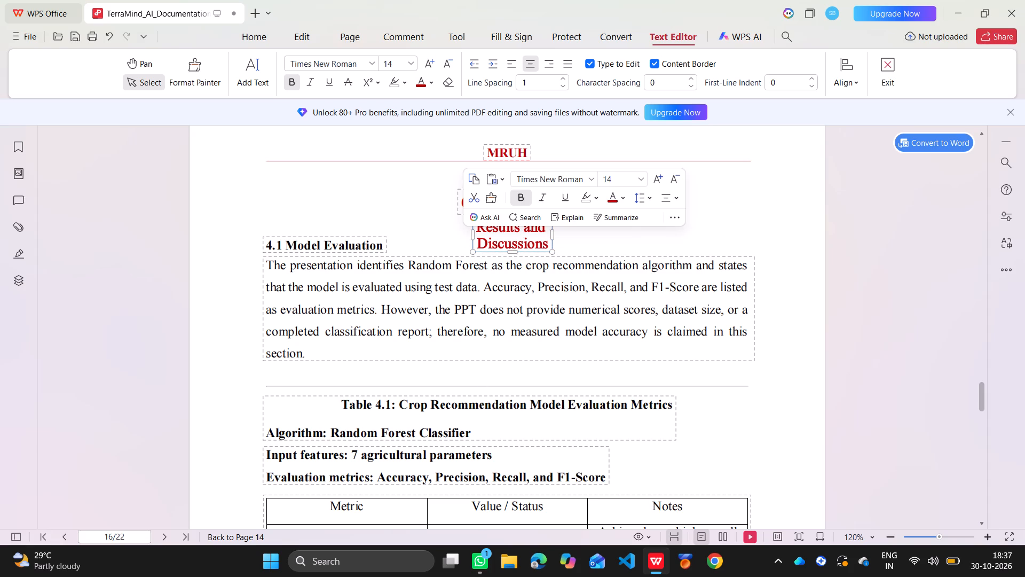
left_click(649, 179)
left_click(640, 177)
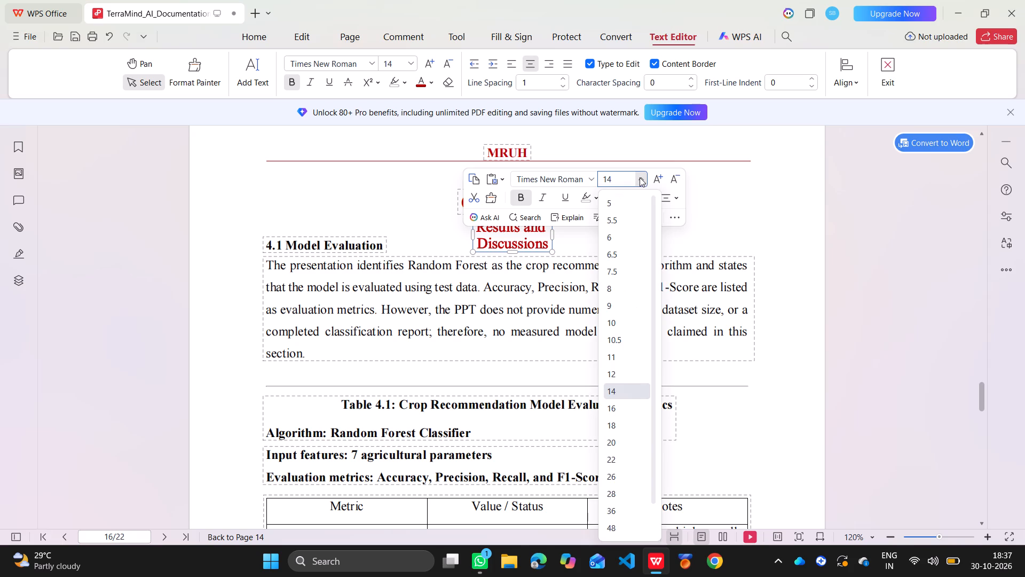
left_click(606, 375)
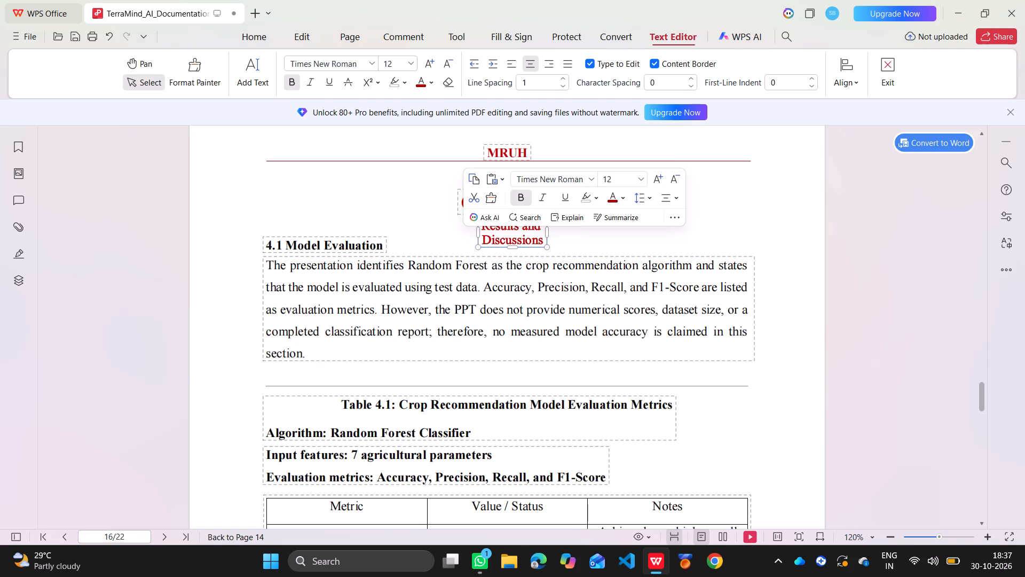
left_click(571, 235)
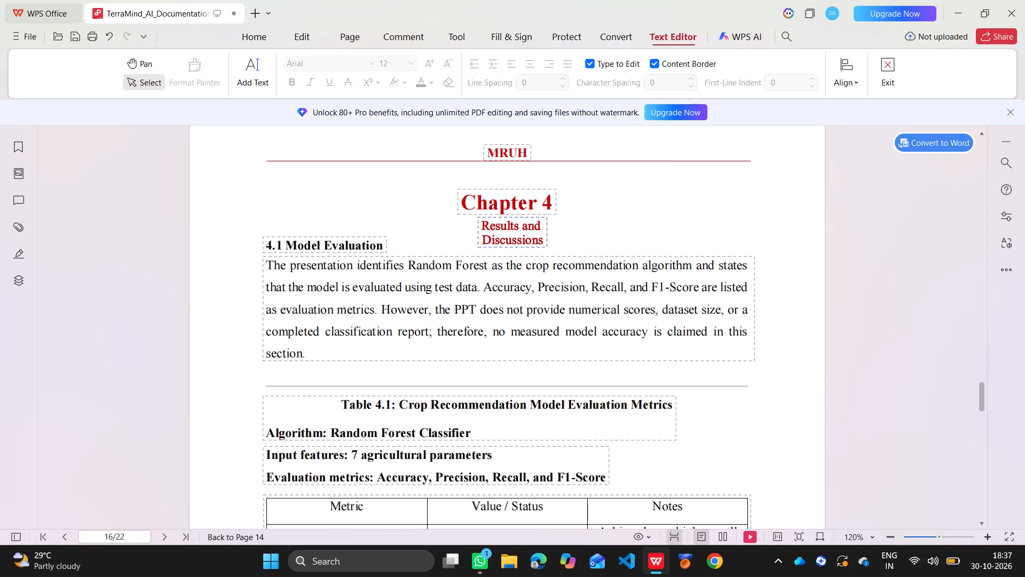
Widen the "Results and Discussions" text box so that the heading fits on a single line.
left_click(488, 232)
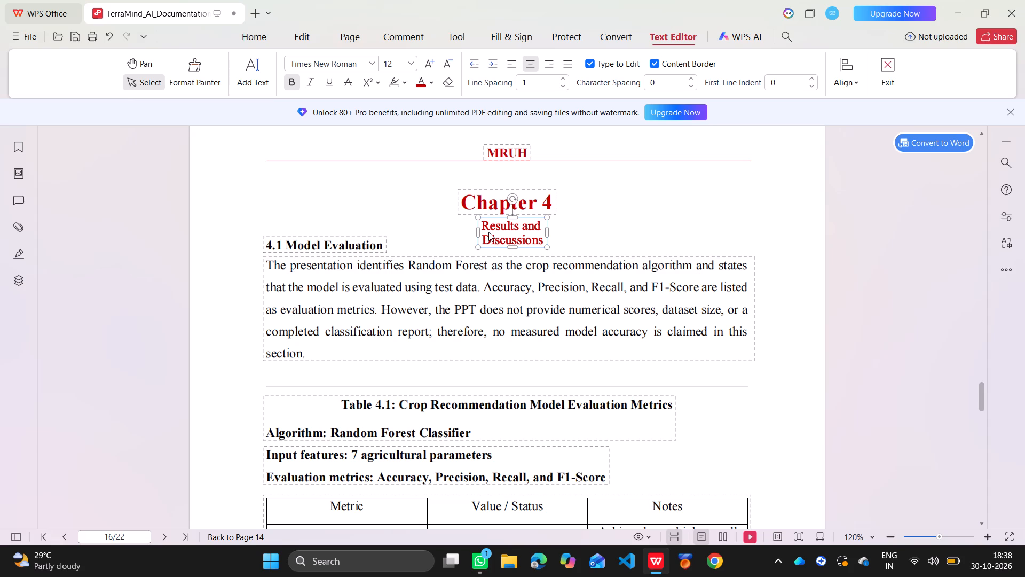
left_click(482, 235)
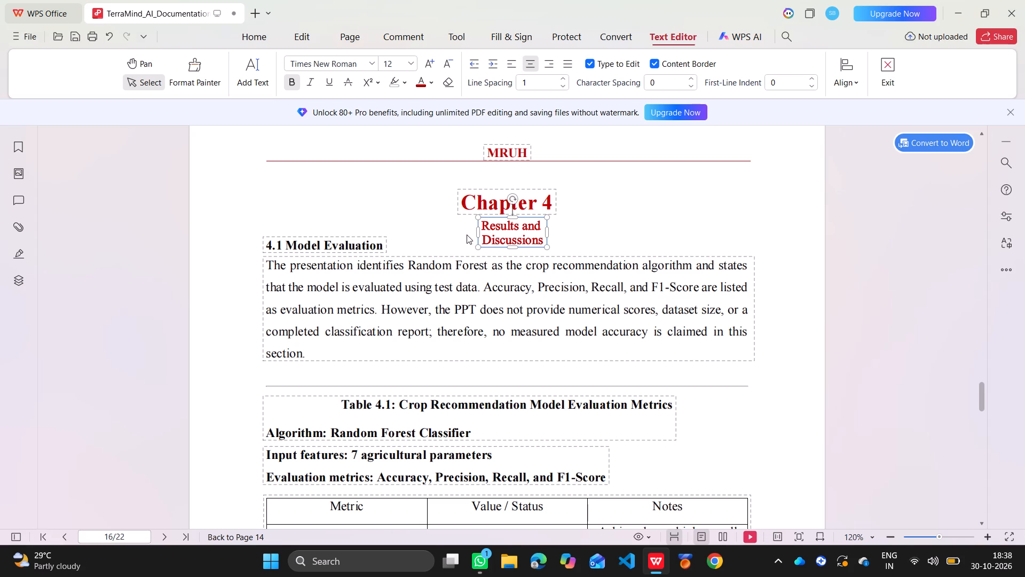
left_click(478, 232)
left_click_drag(478, 232, 458, 233)
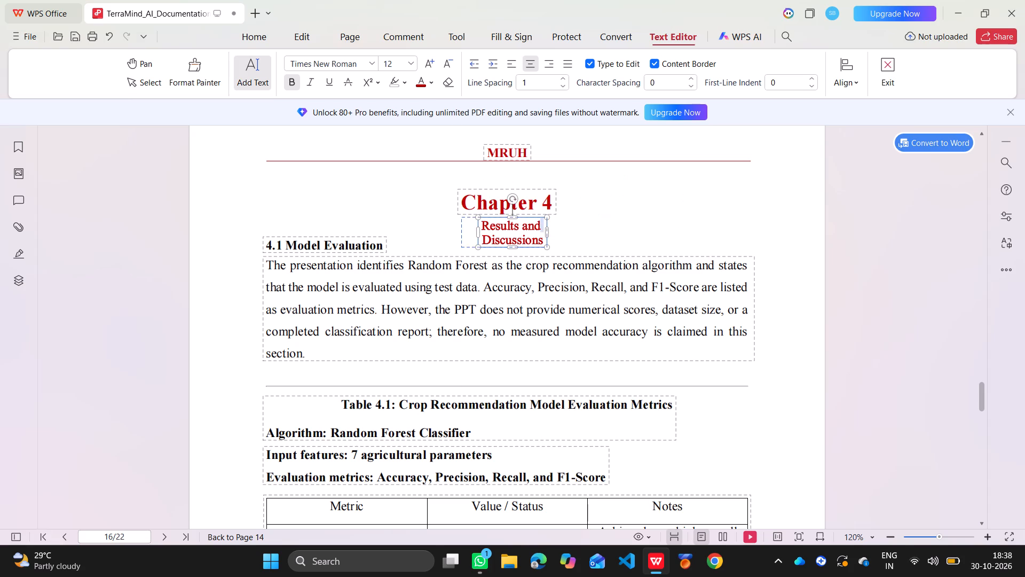
left_click_drag(458, 233, 402, 232)
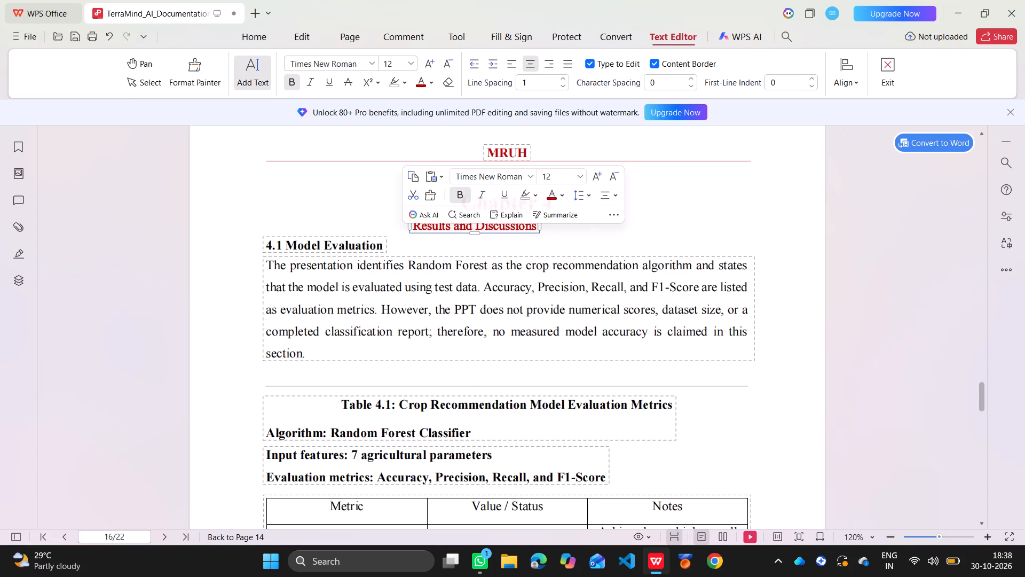
Adjust both sides of the "Results and Discussions" text box to bring the single-line heading back under the centre of "Chapter 4".
left_click(504, 237)
left_click(530, 236)
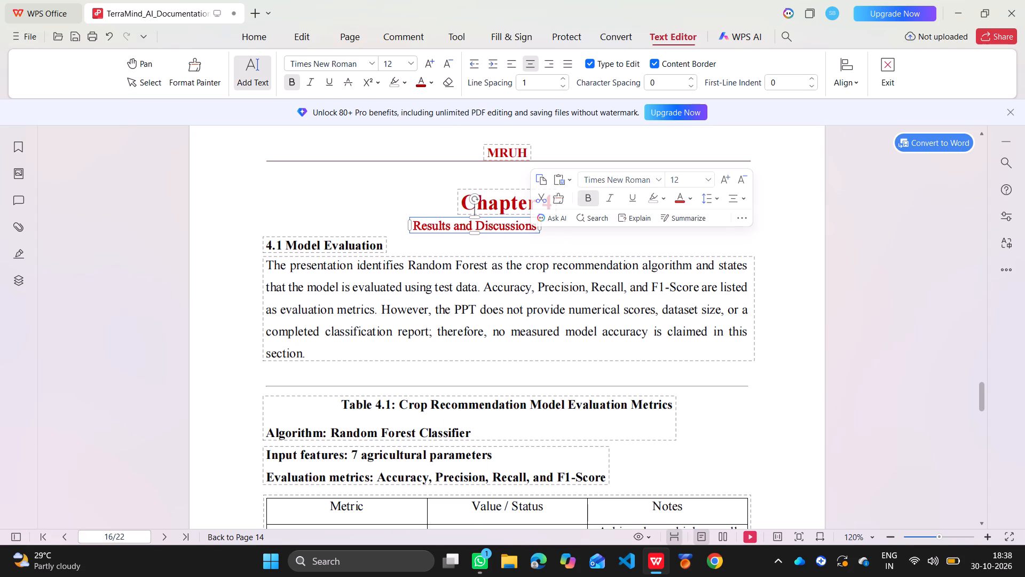
left_click_drag(484, 230, 518, 228)
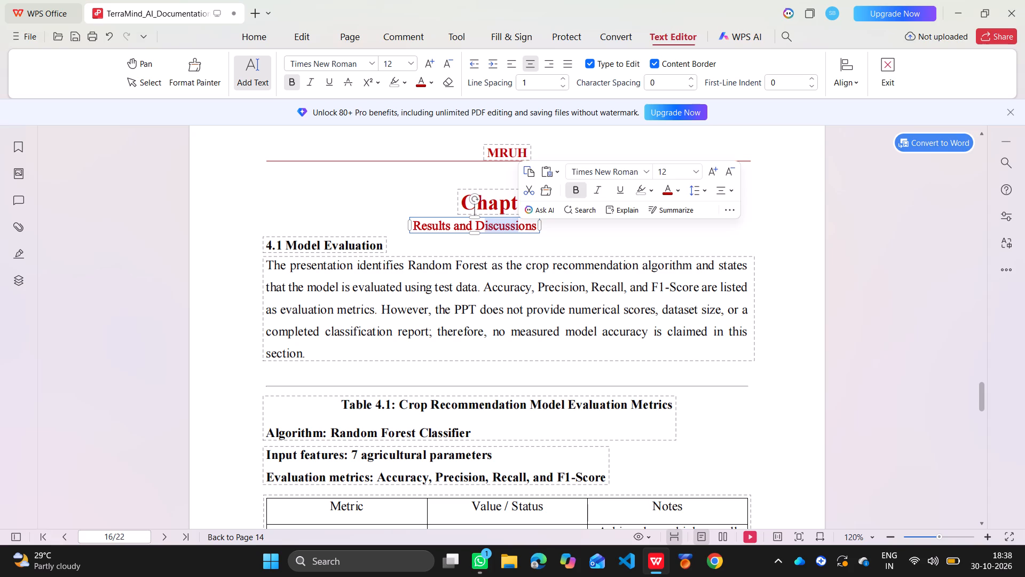
left_click_drag(540, 227, 632, 225)
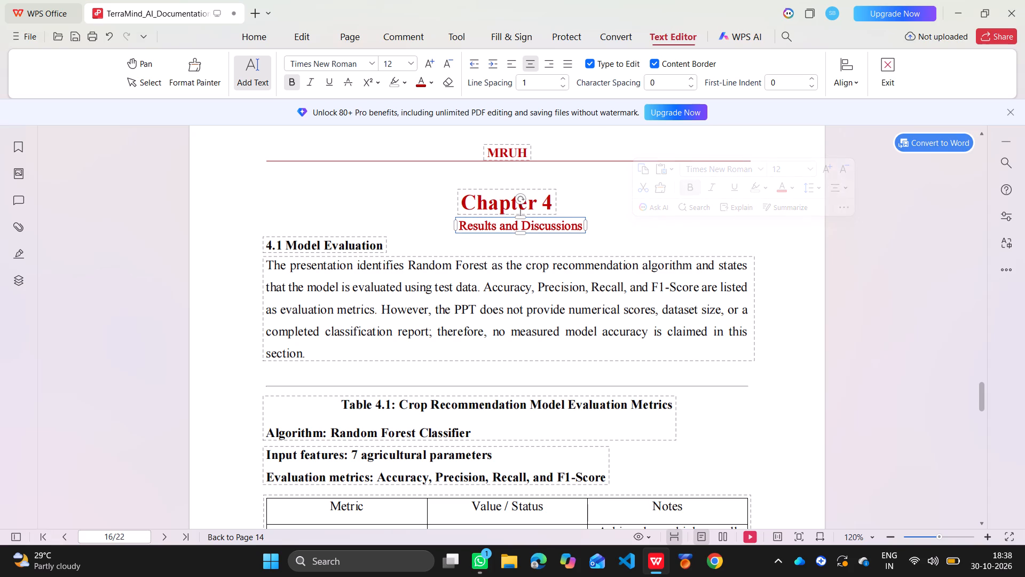
left_click_drag(456, 228, 396, 233)
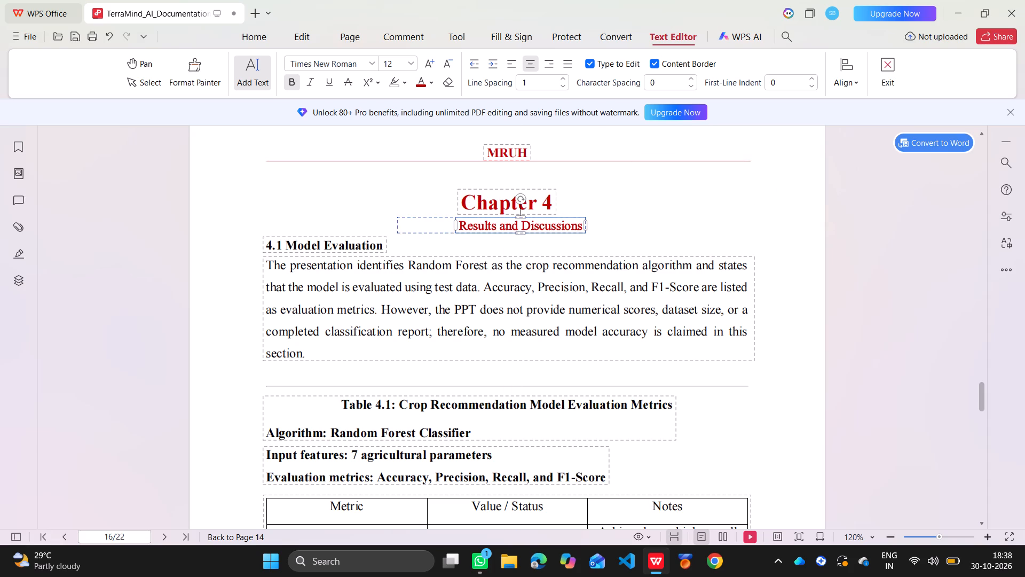
left_click_drag(396, 233, 397, 233)
left_click(581, 240)
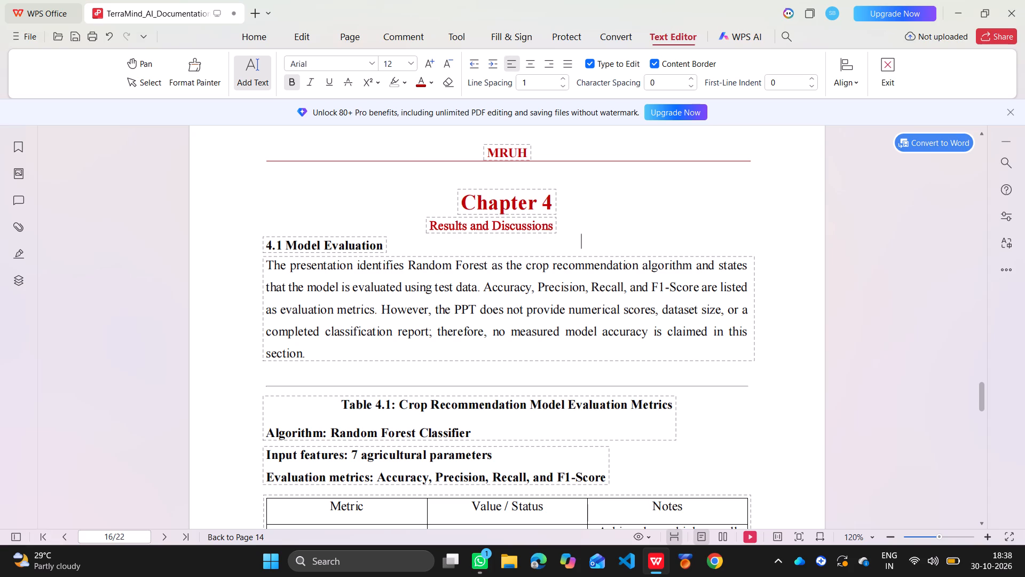
left_click(552, 225)
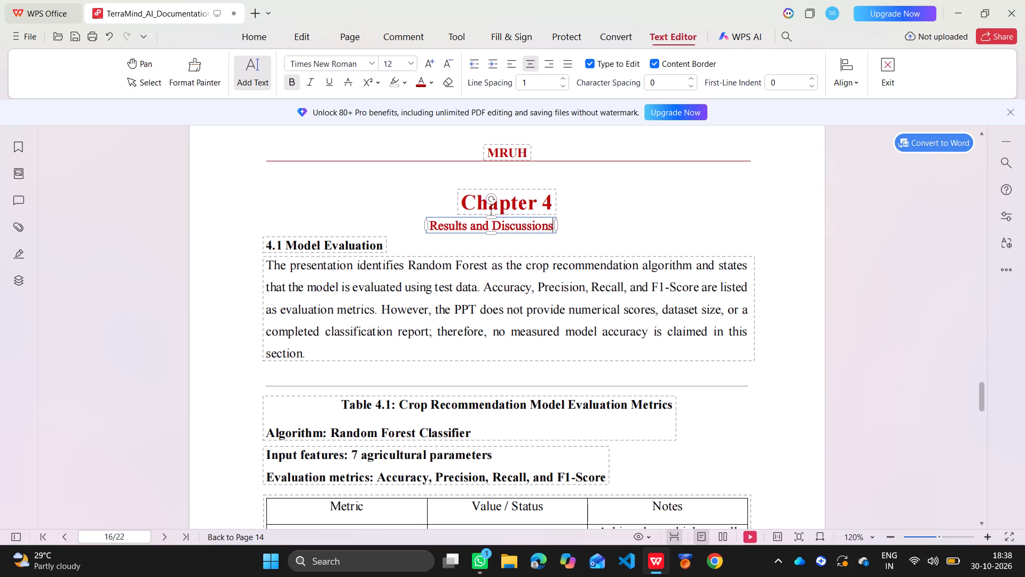
left_click_drag(555, 225, 597, 224)
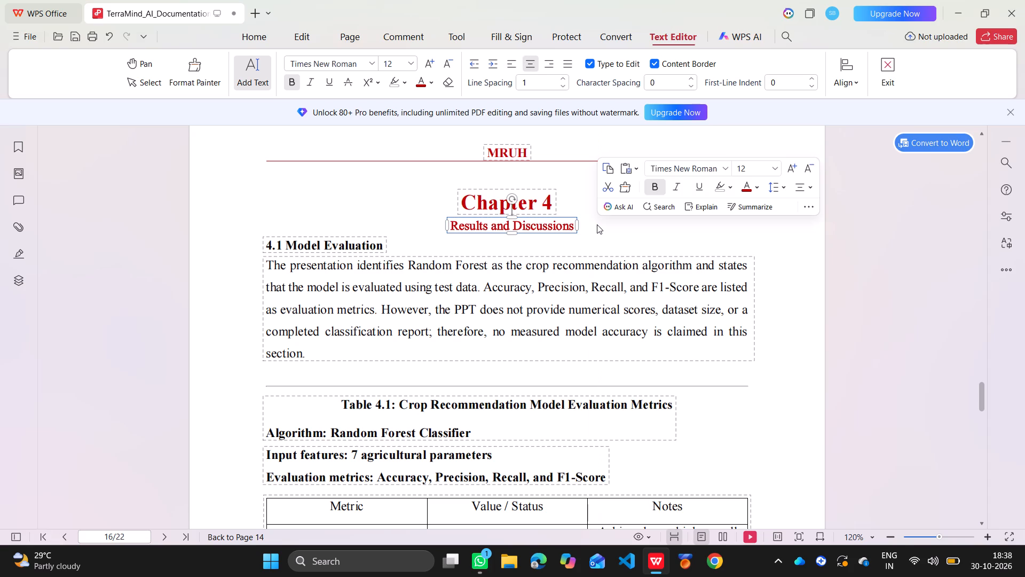
left_click(589, 231)
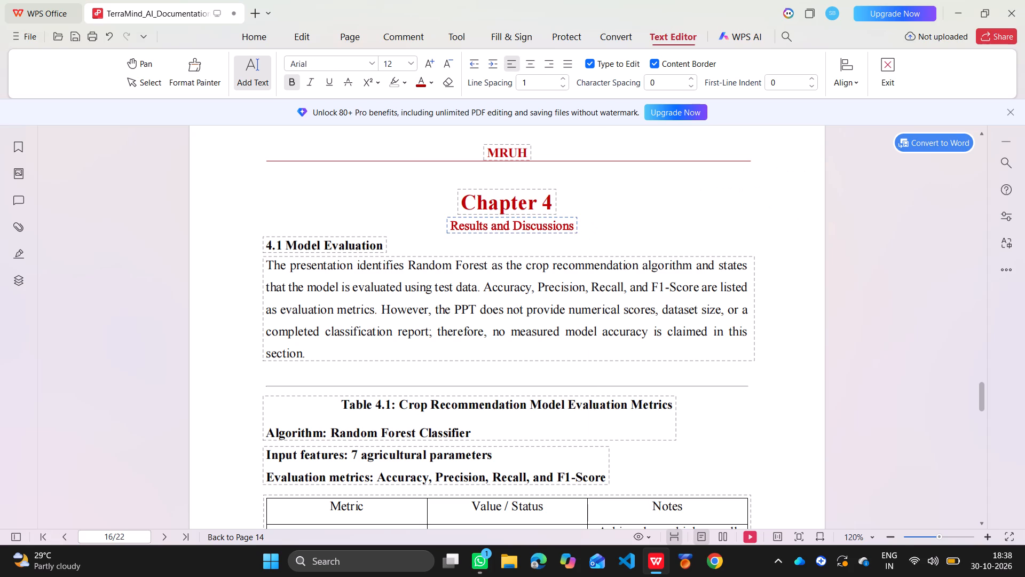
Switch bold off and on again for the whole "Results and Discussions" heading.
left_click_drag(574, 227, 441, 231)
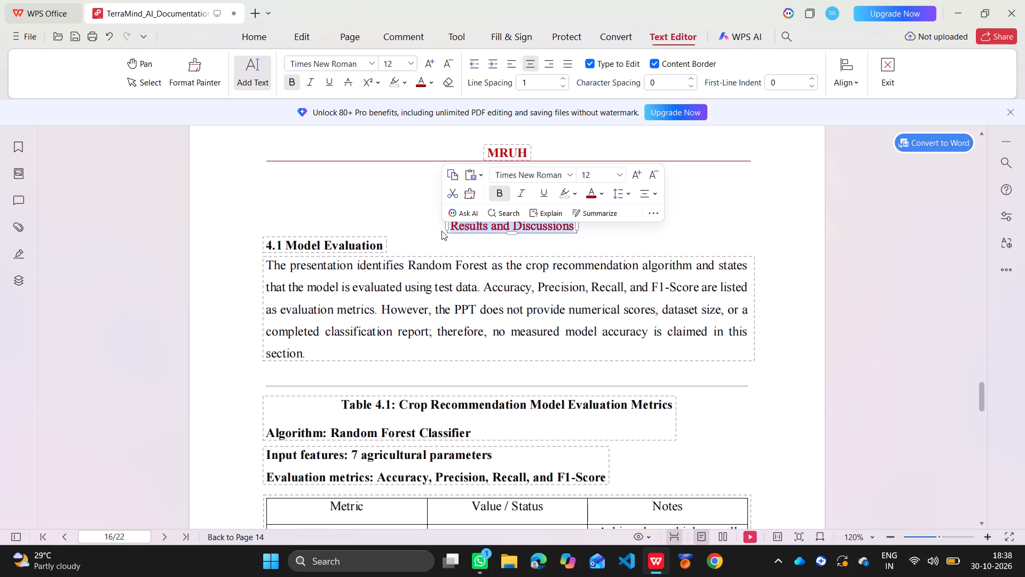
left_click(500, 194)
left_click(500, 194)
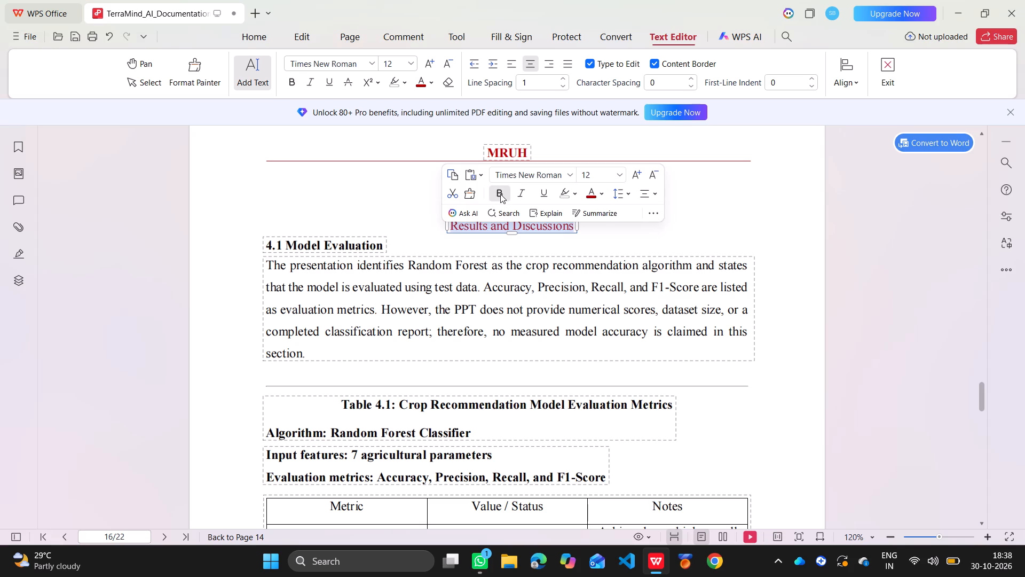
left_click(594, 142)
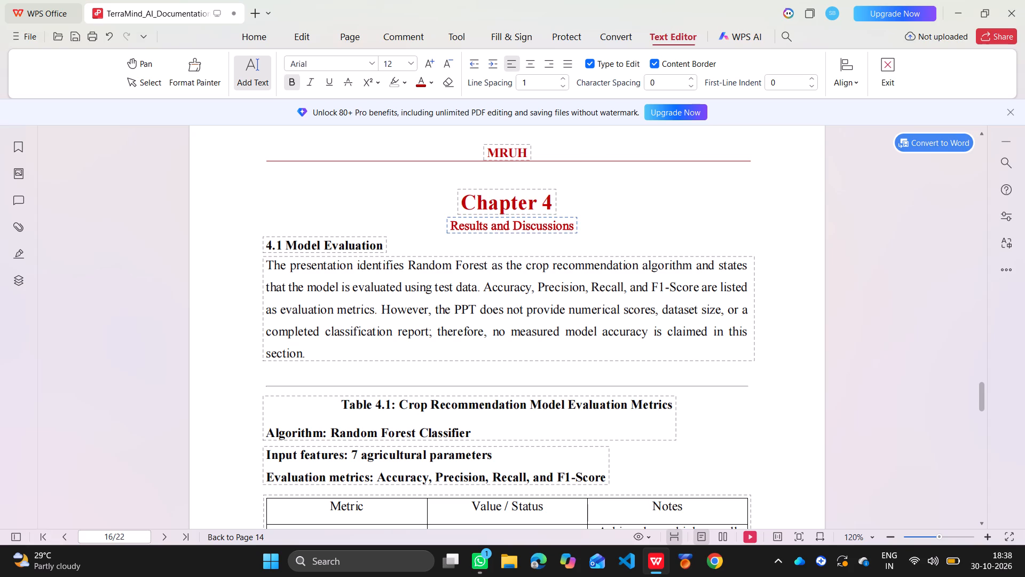
Move the "Results and Discussions" text box slightly closer to "Chapter 4" and adjust its sides to centre it beneath that heading.
left_click(609, 231)
left_click_drag(575, 226, 582, 220)
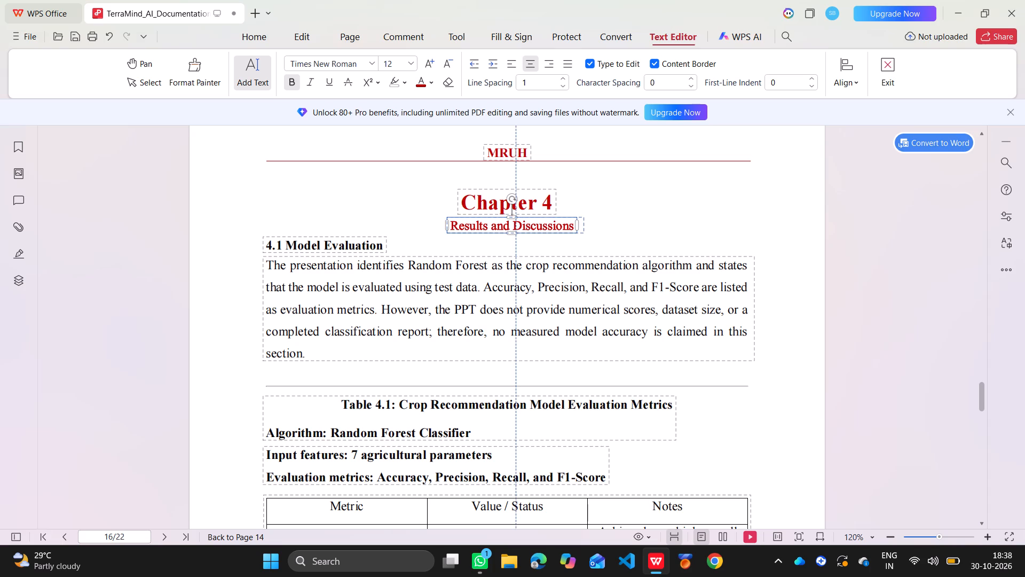
left_click_drag(582, 220, 594, 221)
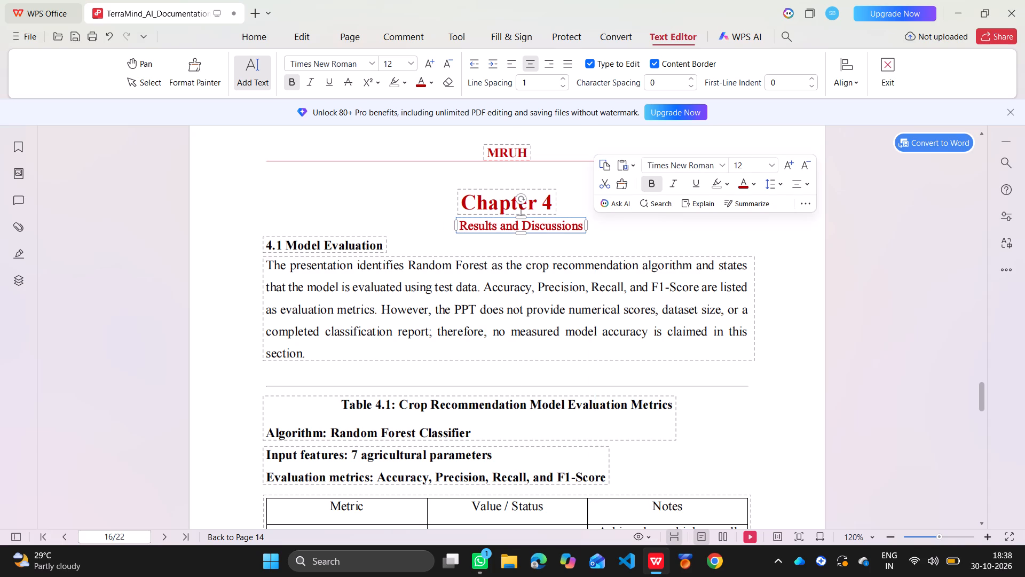
left_click_drag(480, 233, 450, 233)
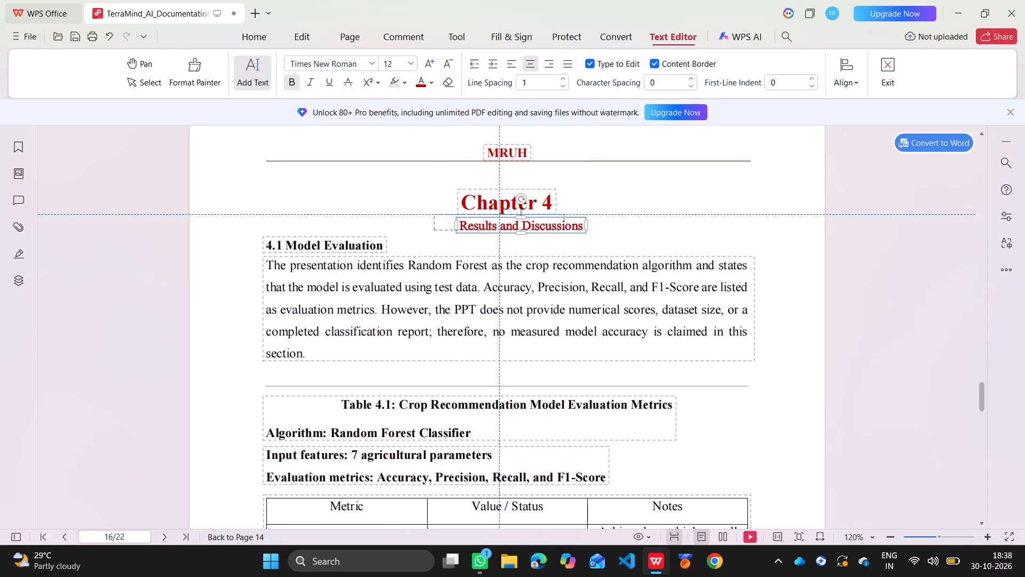
left_click_drag(450, 233, 449, 236)
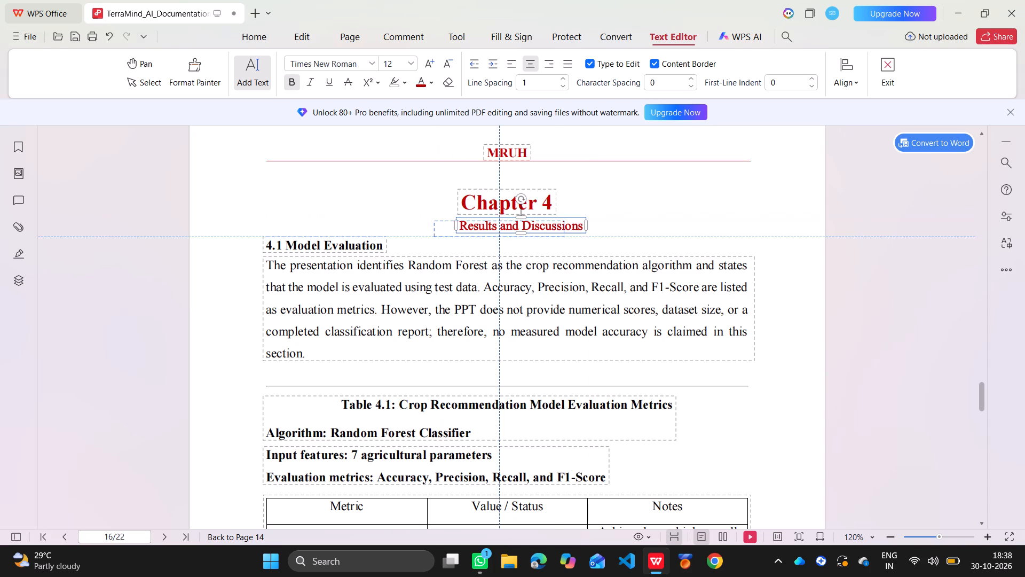
left_click_drag(449, 236, 450, 232)
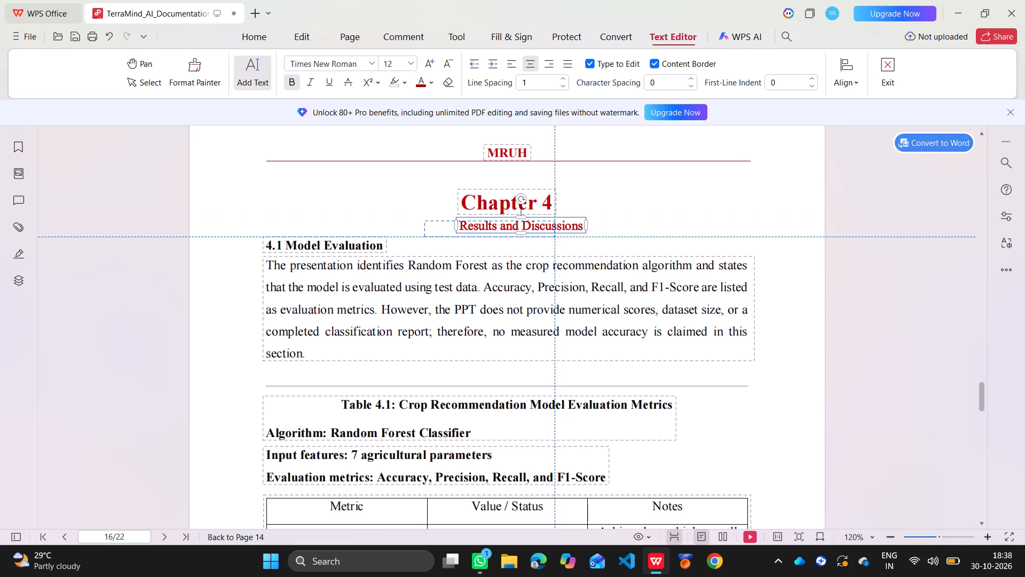
left_click_drag(450, 232, 450, 230)
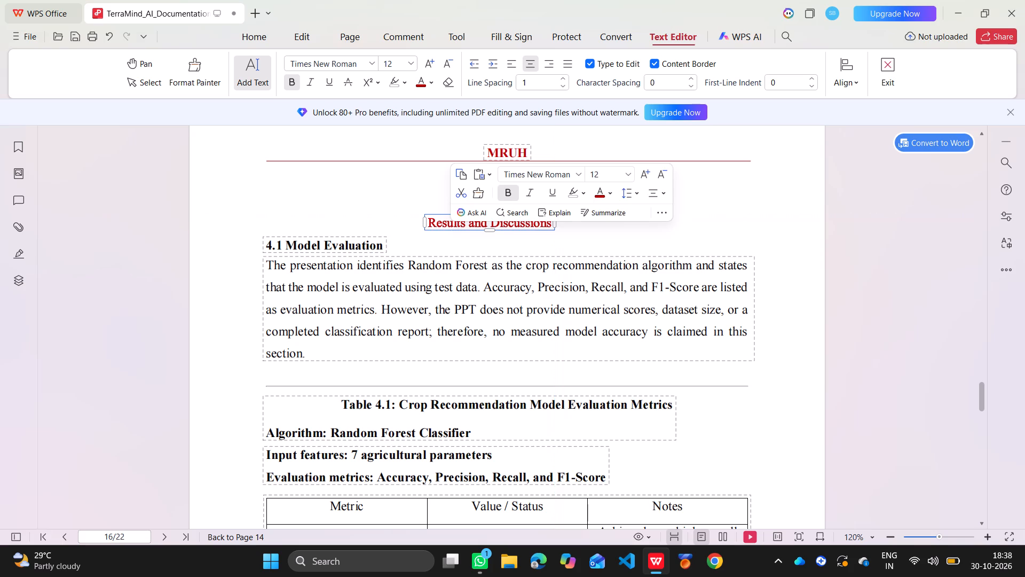
left_click(538, 223)
left_click_drag(555, 223, 597, 220)
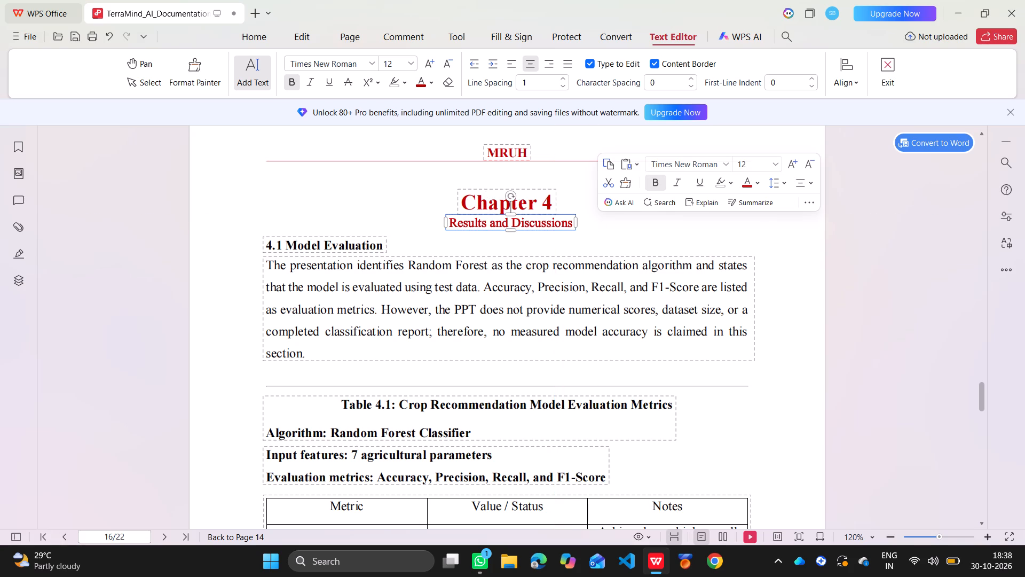
Set the font size of the "Results and Discussions" heading under "Chapter 4" to 14.
left_click_drag(512, 229, 511, 236)
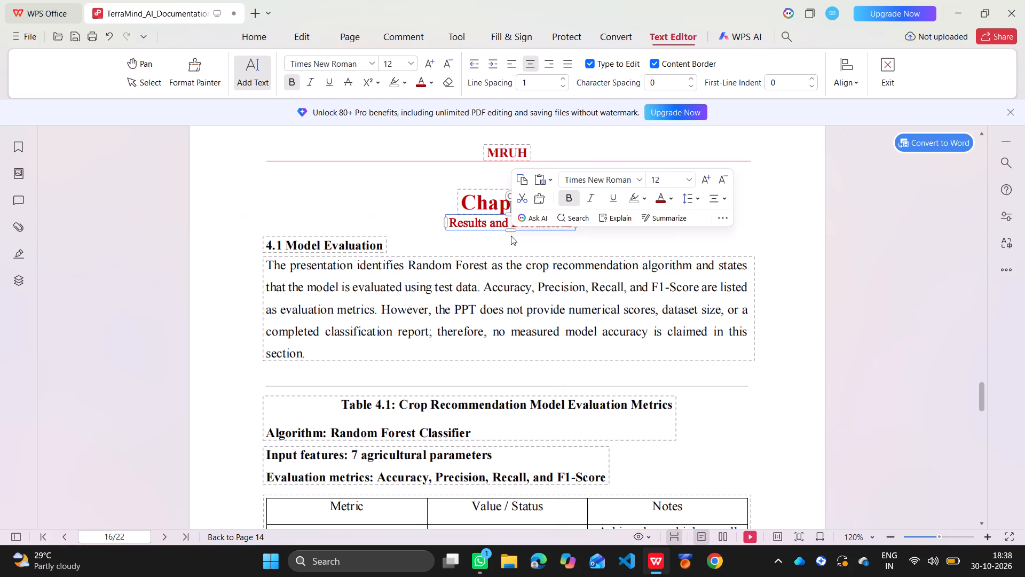
left_click(685, 175)
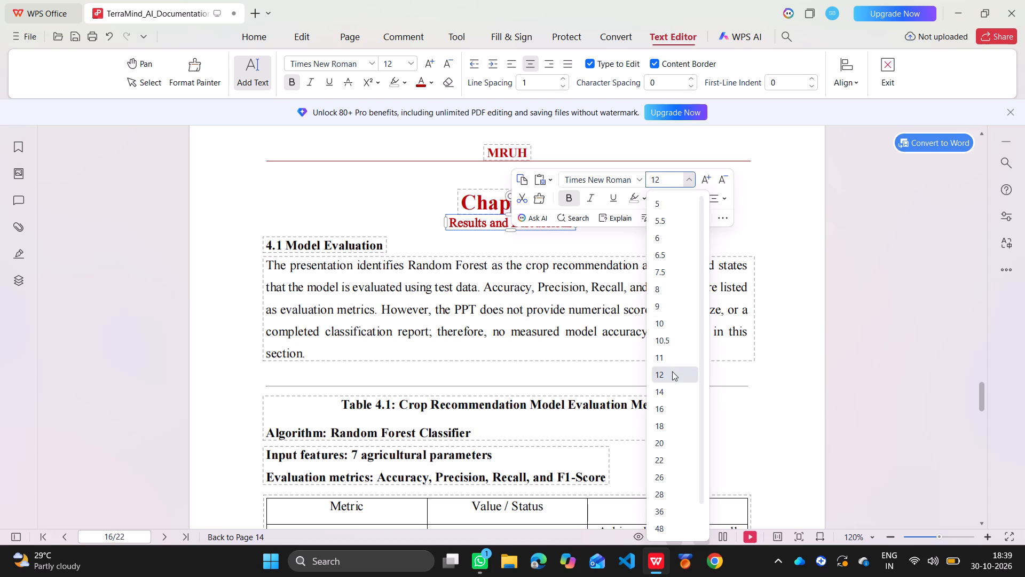
left_click(665, 389)
left_click(563, 244)
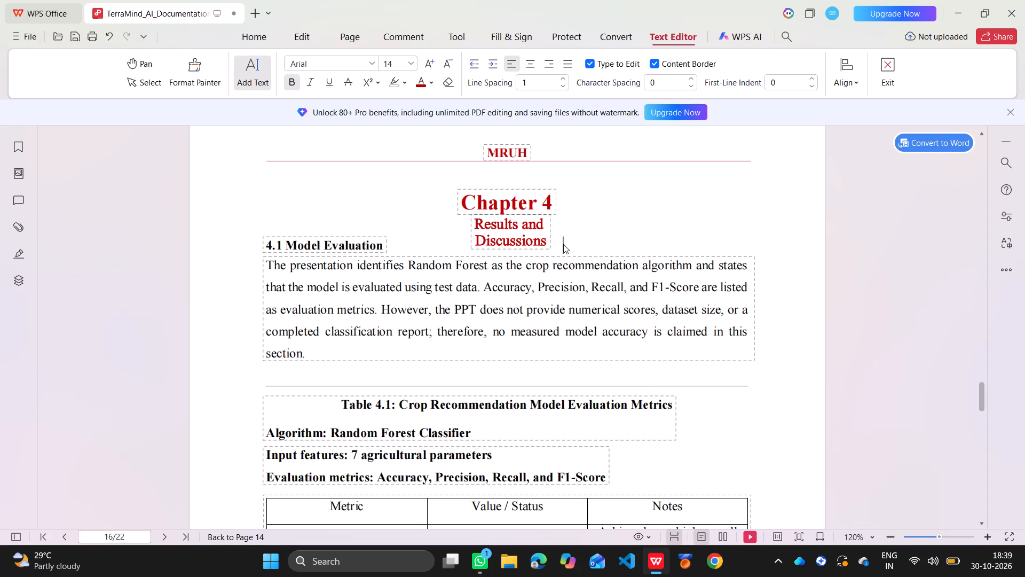
Widen the "Results and Discussions" text box to the right until the enlarged heading fits on a single line.
left_click(551, 235)
left_click(517, 238)
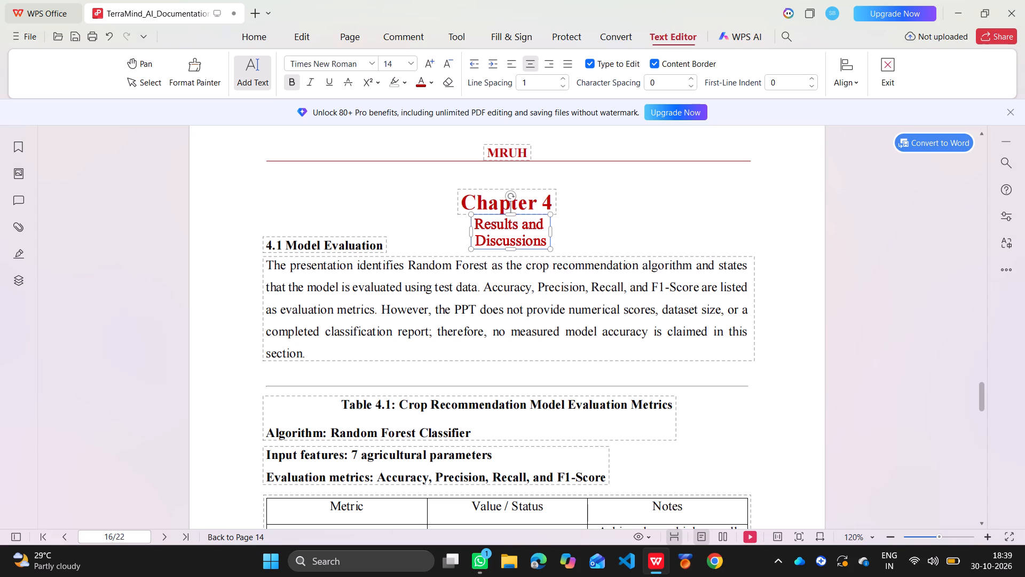
left_click_drag(550, 232, 685, 234)
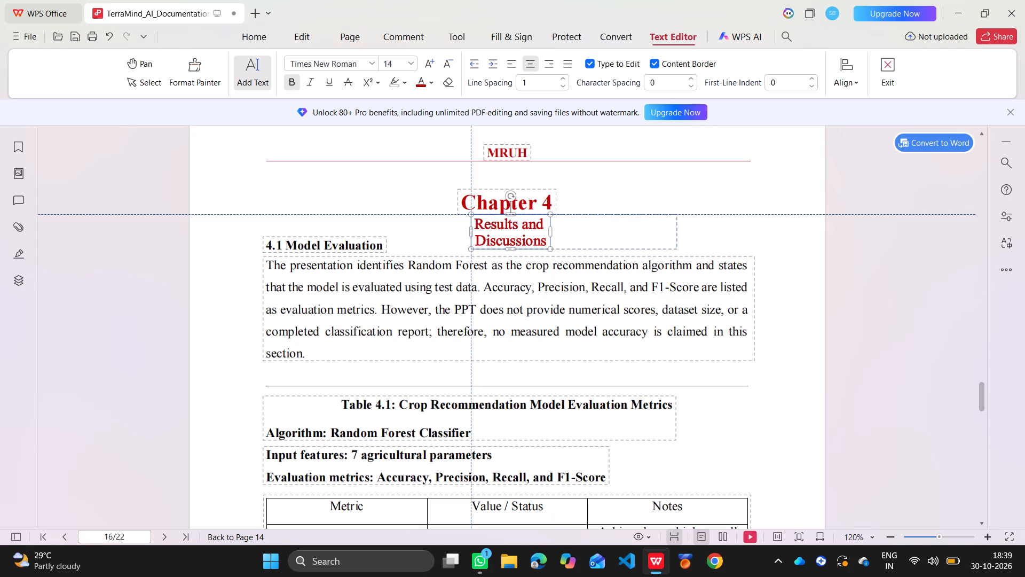
left_click_drag(685, 234, 710, 232)
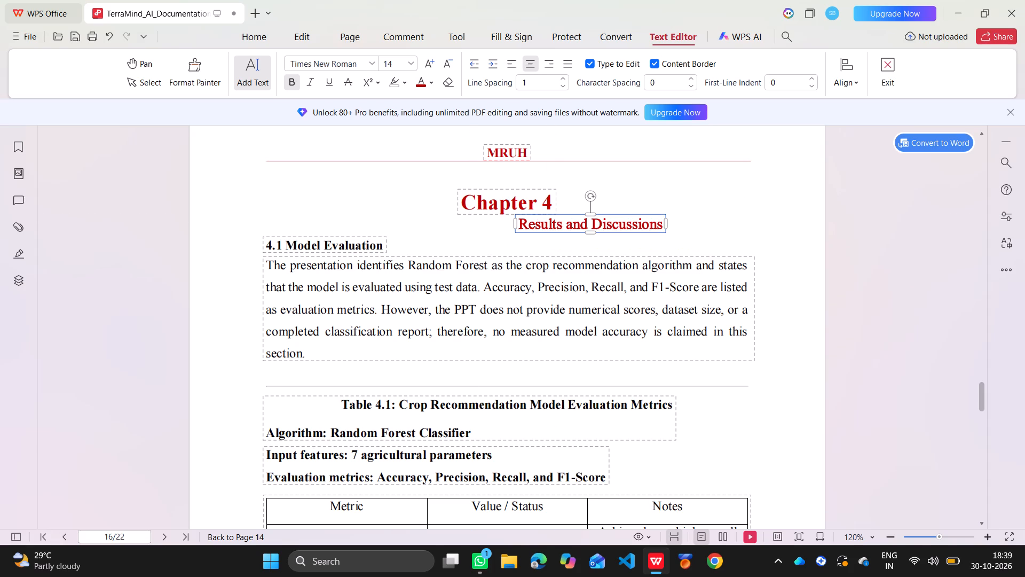
Extend the left side of the "Results and Discussions" text box until the heading is centred beneath "Chapter 4".
left_click_drag(522, 225, 451, 229)
left_click_drag(451, 229, 517, 227)
left_click(517, 227)
left_click_drag(517, 227, 434, 228)
left_click(509, 230)
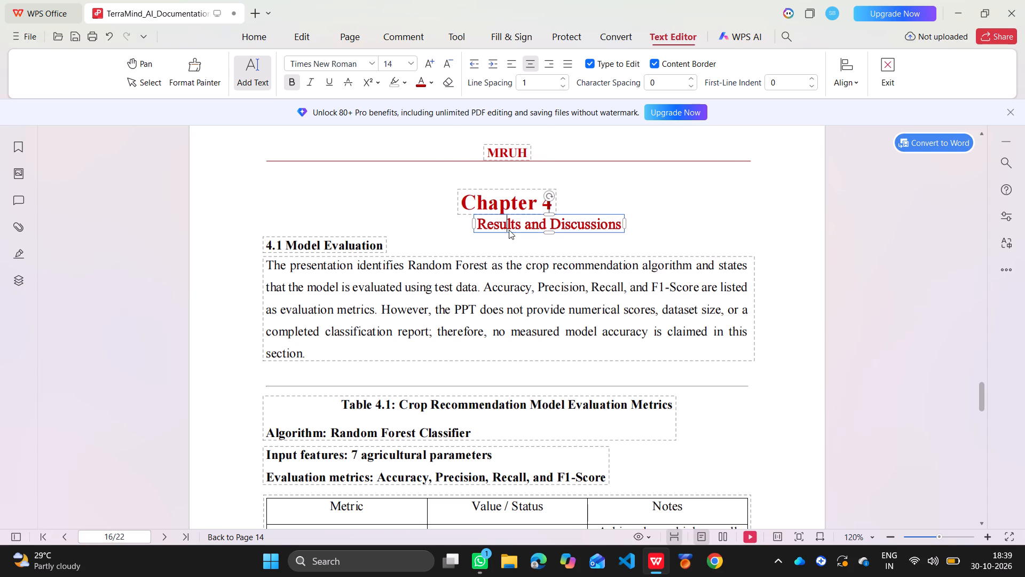
left_click_drag(511, 224, 458, 231)
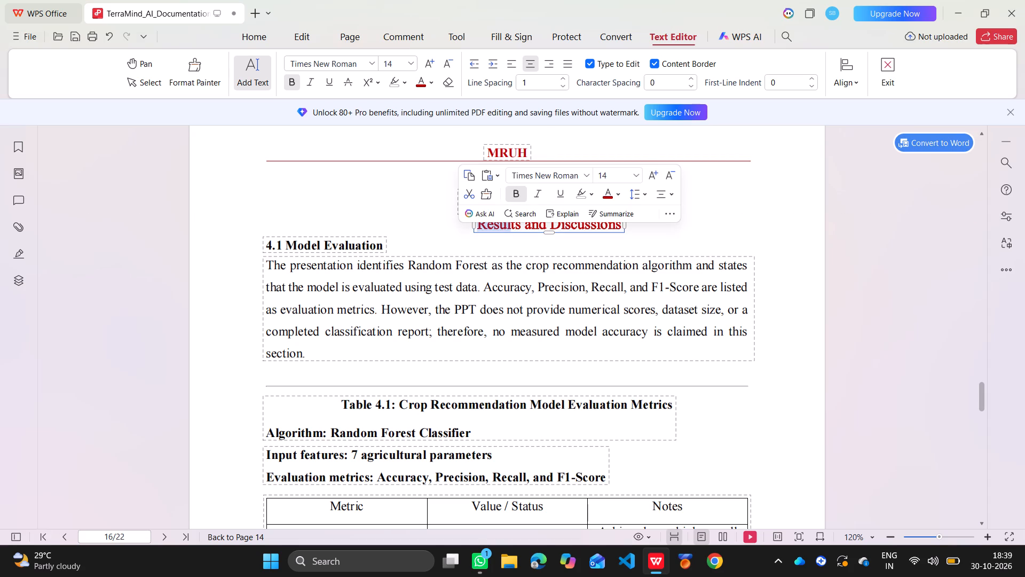
left_click(477, 227)
left_click_drag(476, 222, 388, 228)
left_click(476, 239)
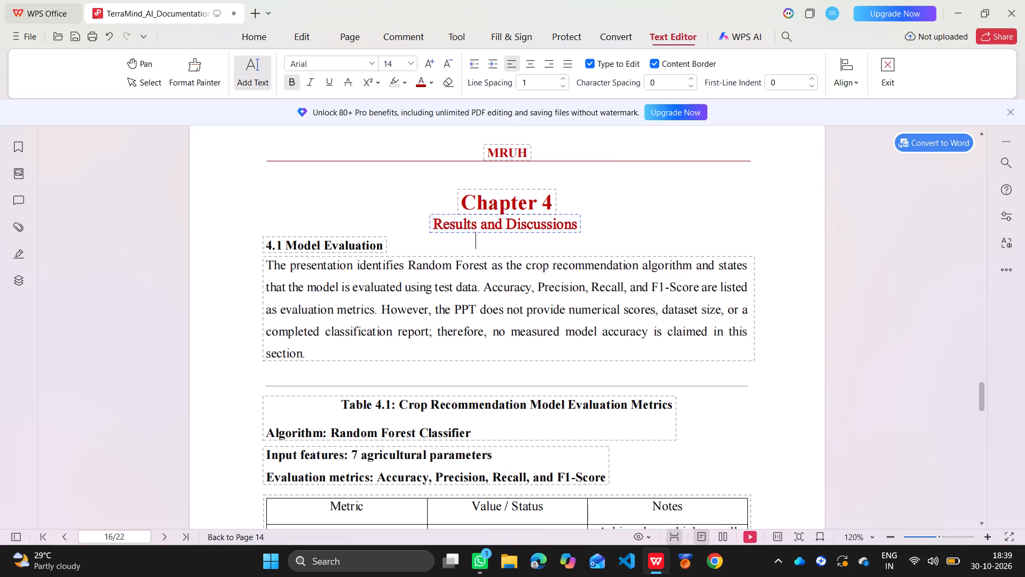
left_click(510, 224)
left_click_drag(510, 224, 530, 227)
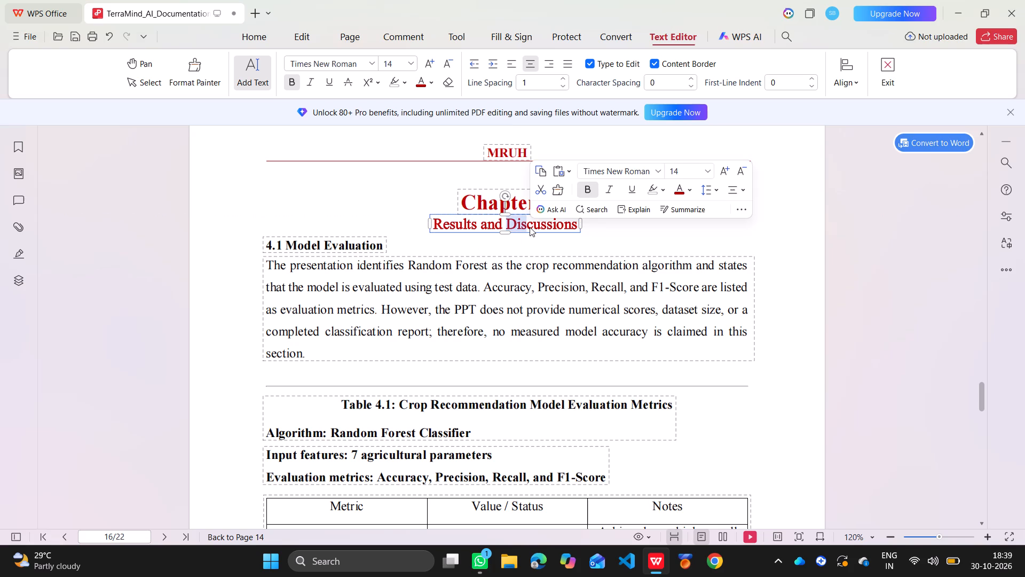
left_click(535, 241)
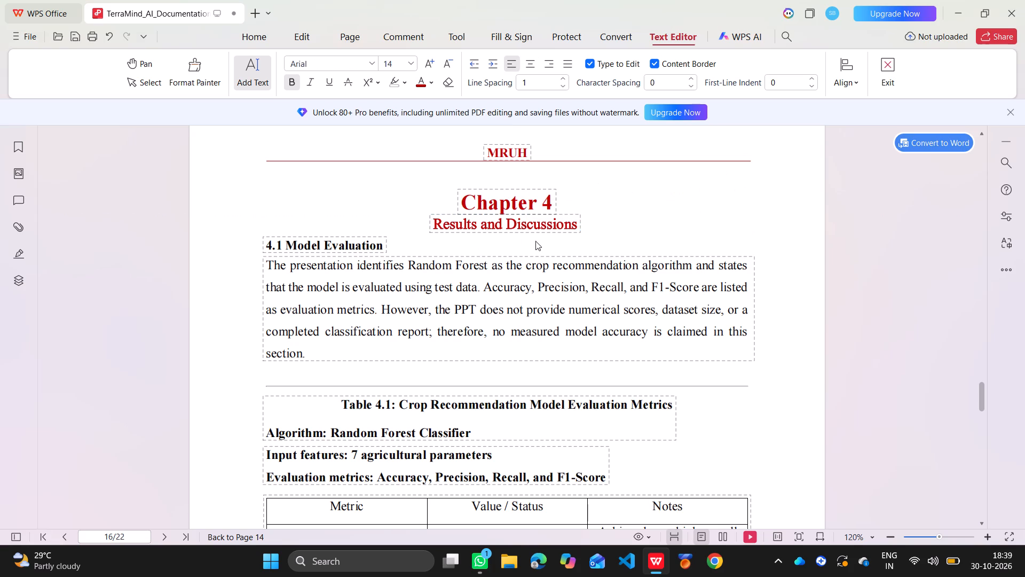
left_click(704, 206)
Insert leading spaces before the "Chapter 5" heading to centre it above "Conclusions and Future Scope of Study".
scroll(704, 206, "right", 2)
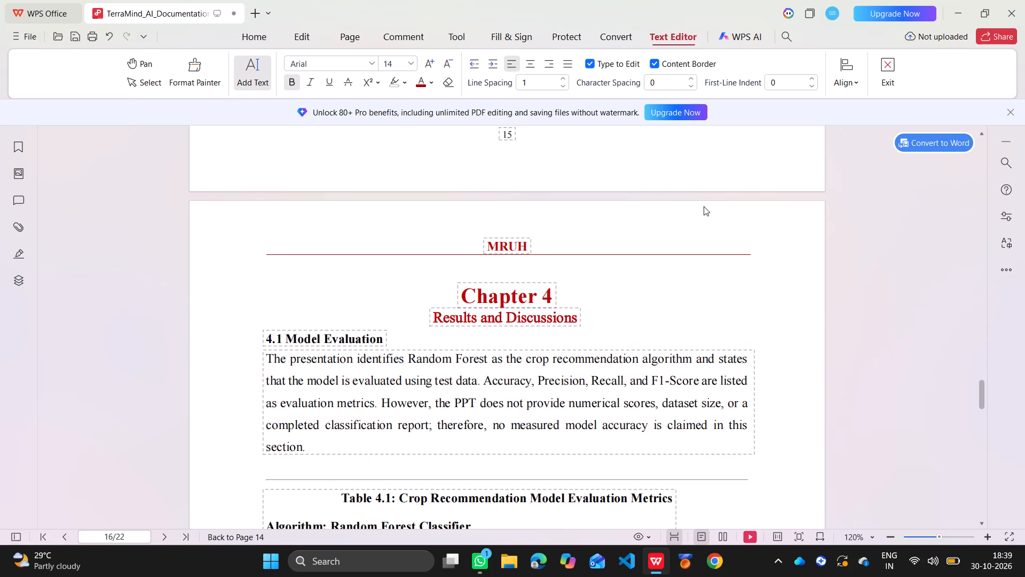
scroll(704, 206, "right", 5)
scroll(704, 206, "down", 4)
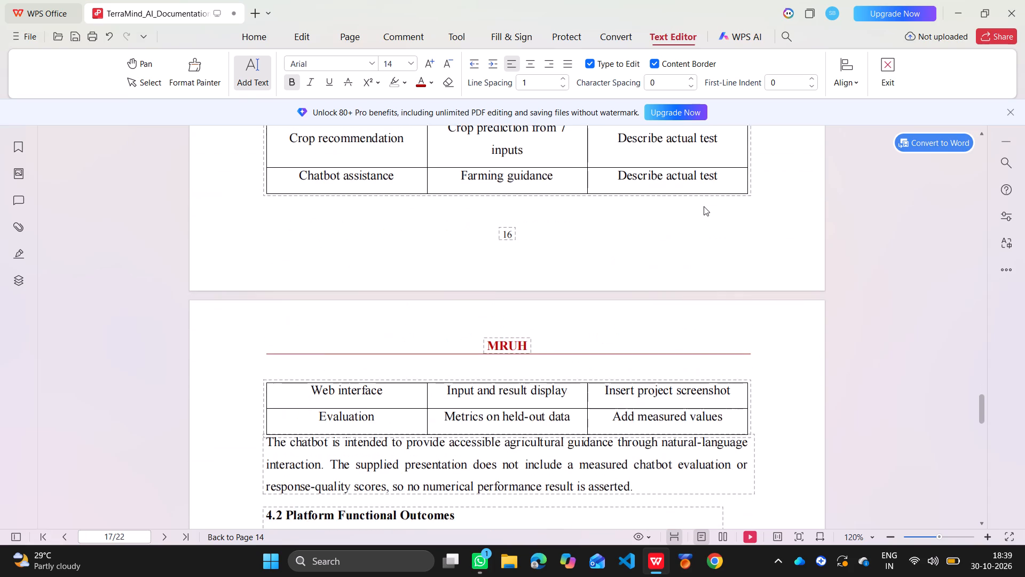
scroll(704, 206, "down", 8)
scroll(704, 206, "right", 1)
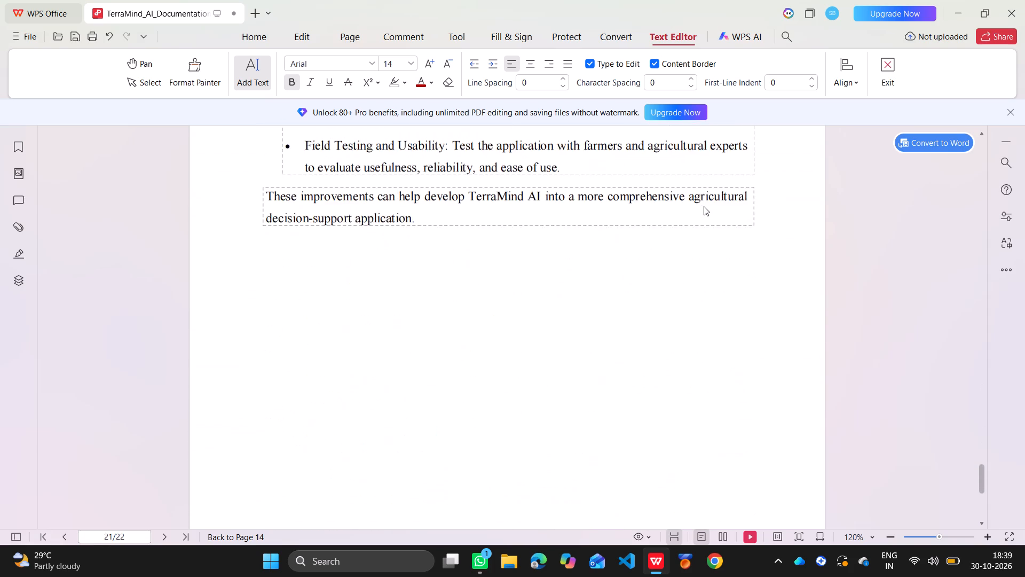
scroll(704, 206, "right", 1)
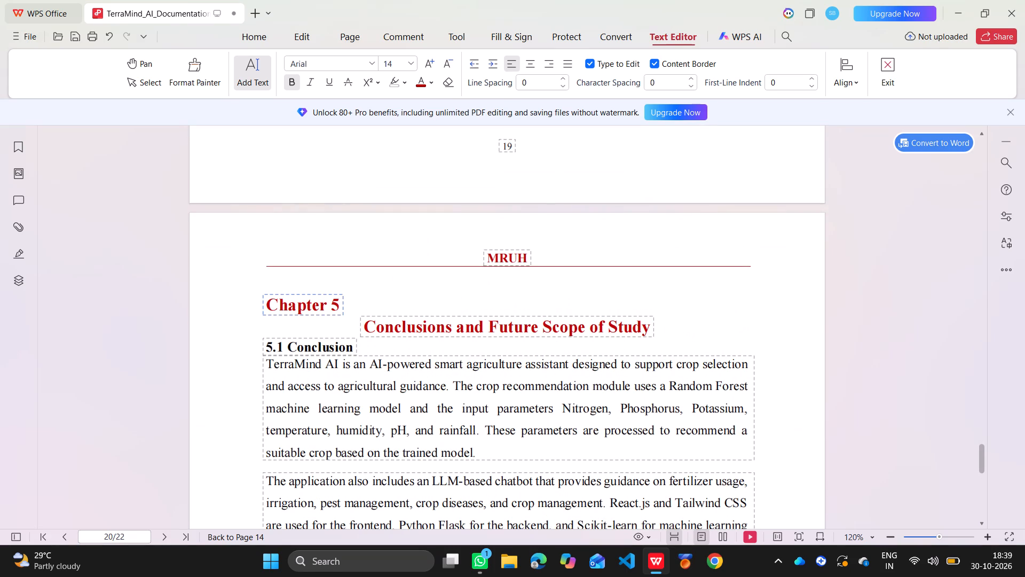
left_click(268, 302)
key("space")
key("space")
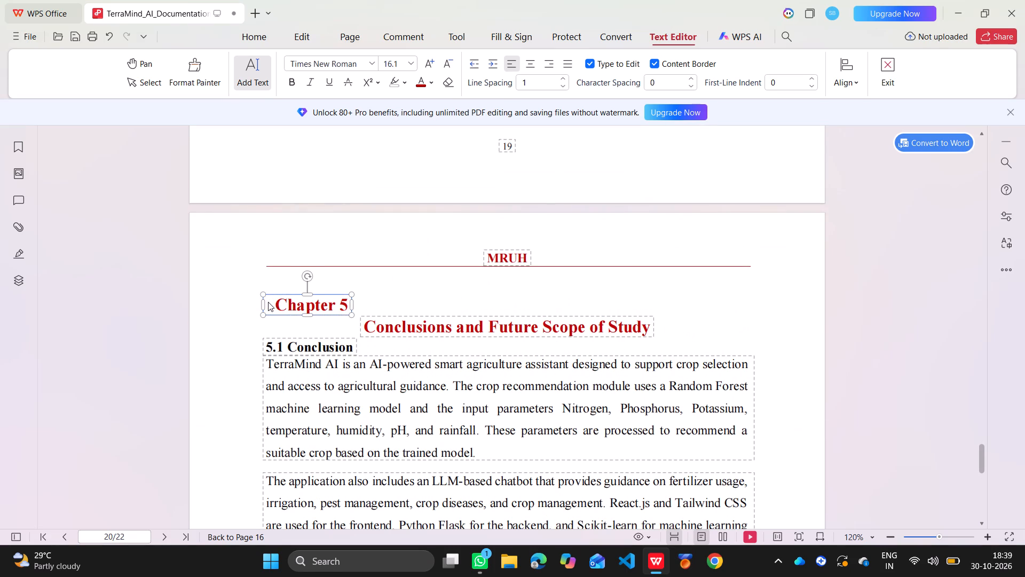
key("space")
key("space")
key("space")
key("space")
key("space")
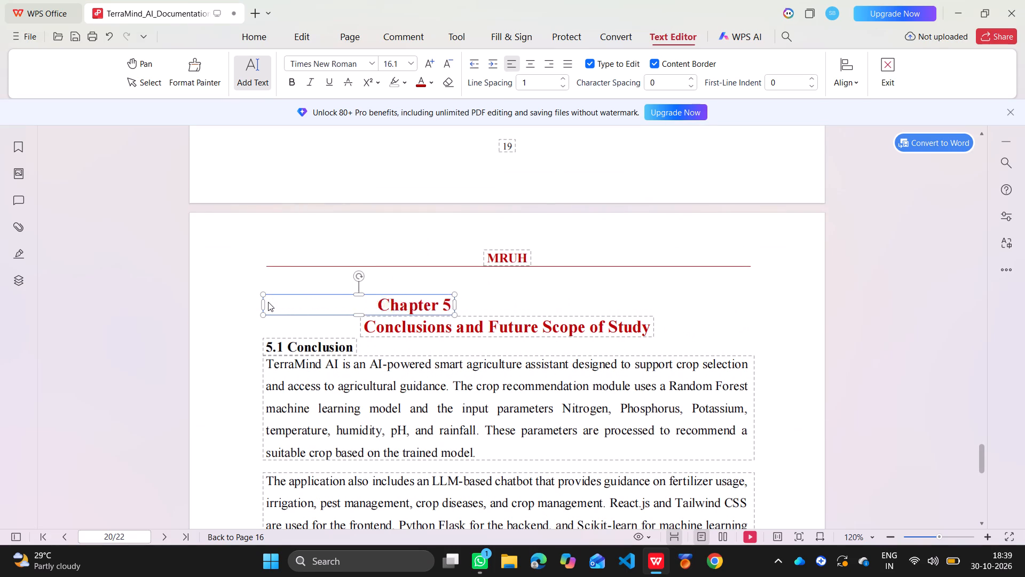
key("space")
key("space")
key("space")
key("space")
key("space")
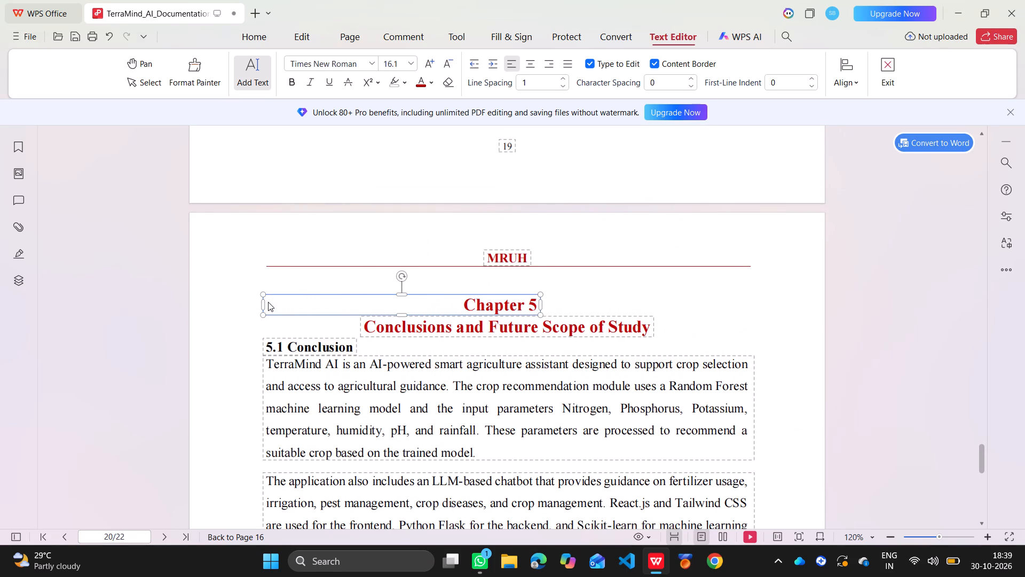
key("space")
key("space")
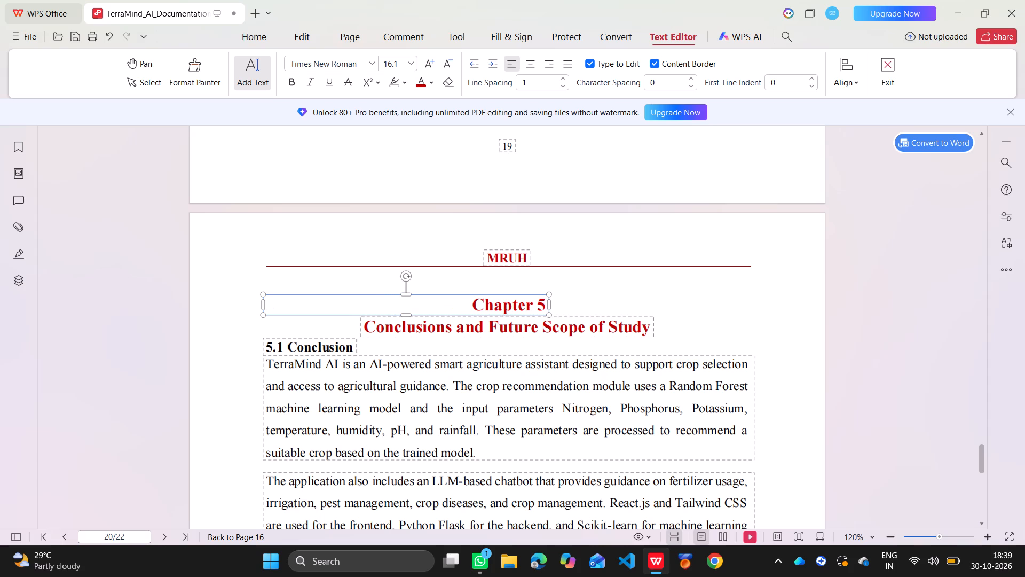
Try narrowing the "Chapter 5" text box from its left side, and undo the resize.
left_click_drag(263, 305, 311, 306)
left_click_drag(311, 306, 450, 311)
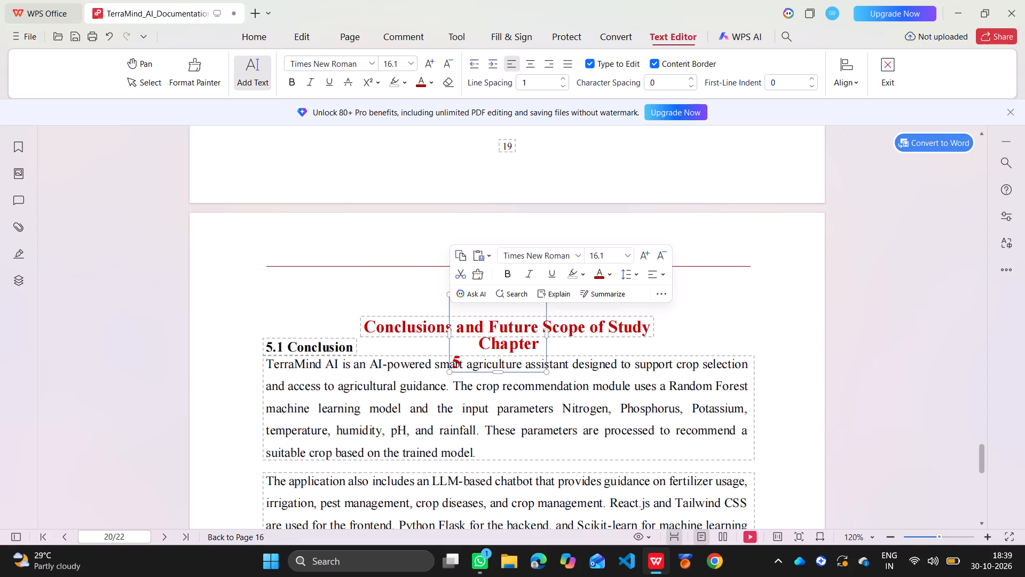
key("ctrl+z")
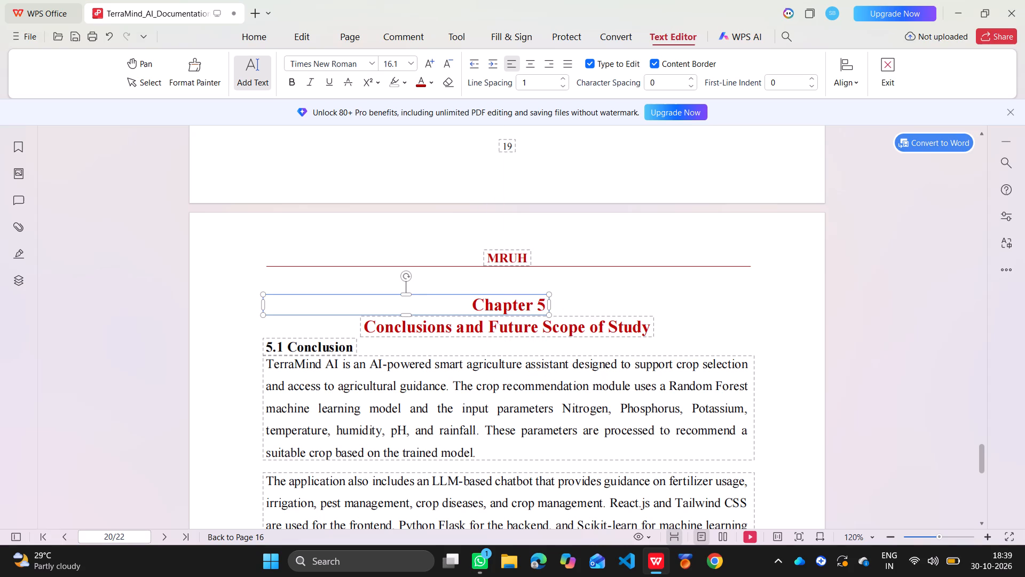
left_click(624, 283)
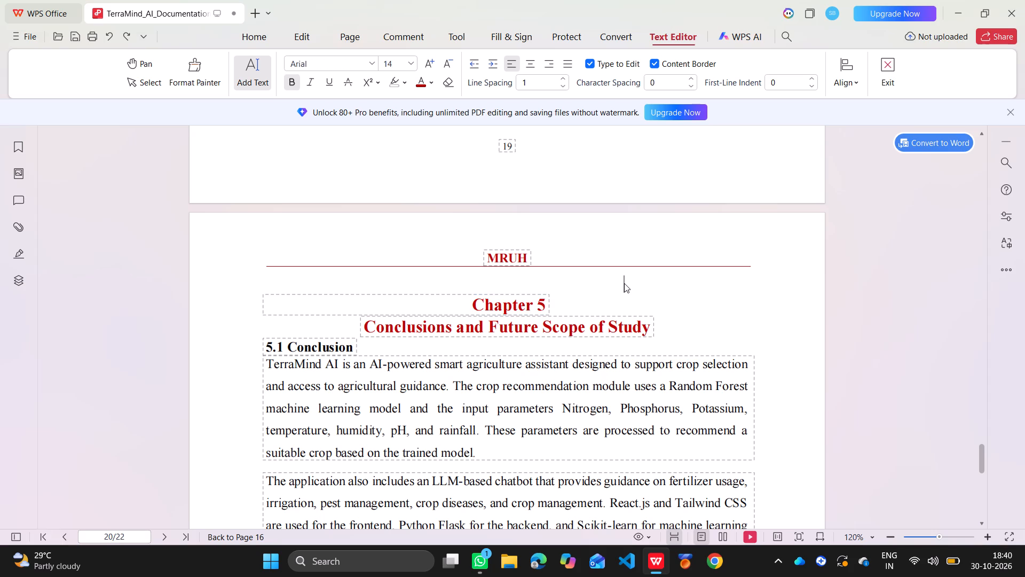
Look back through the pages from Chapter 5 to the "Chapter 3" and "Methodology" headings to examine their size and centring.
scroll(624, 283, "up", 7)
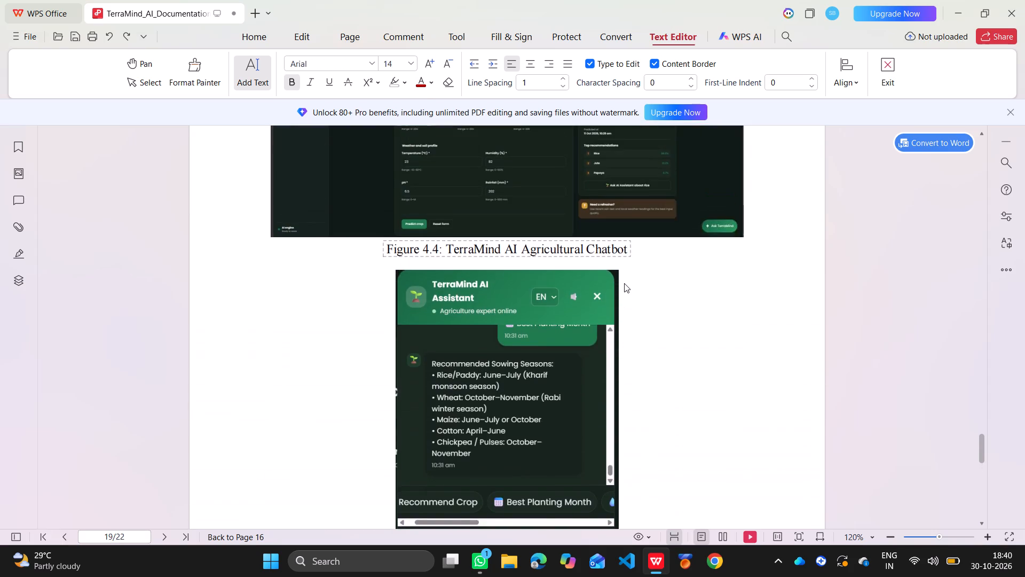
scroll(624, 283, "up", 11)
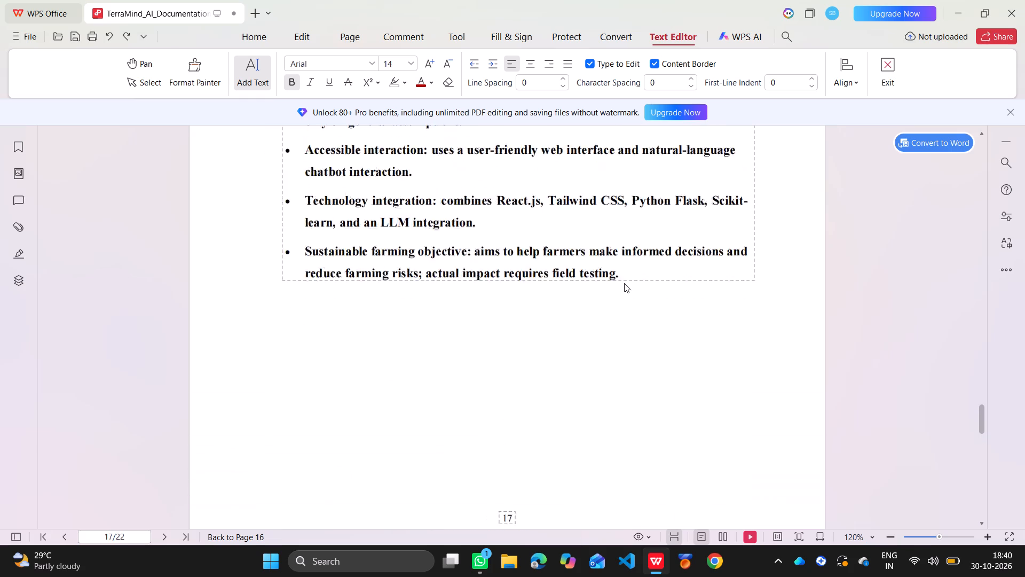
scroll(624, 283, "up", 4)
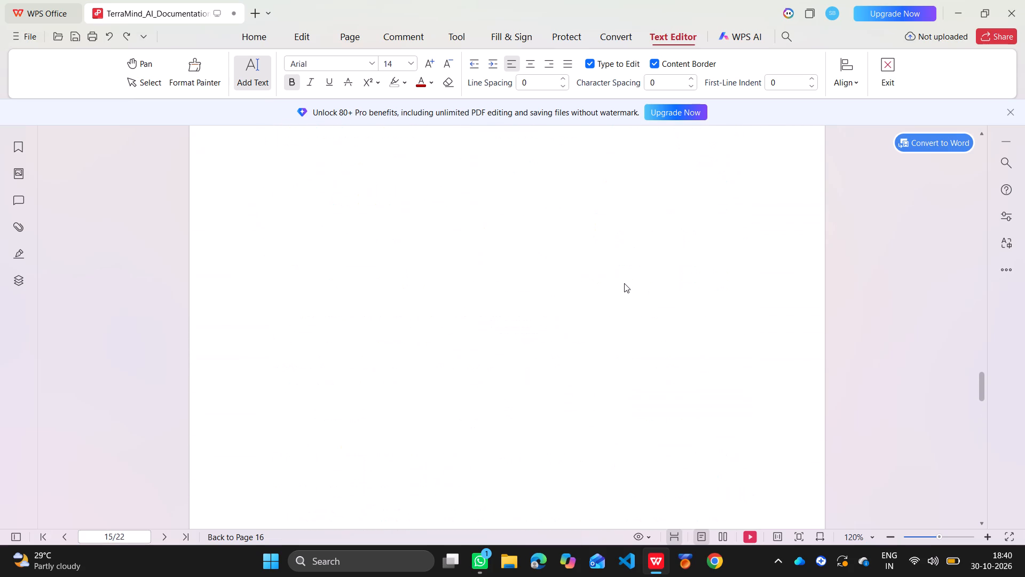
scroll(624, 283, "up", 12)
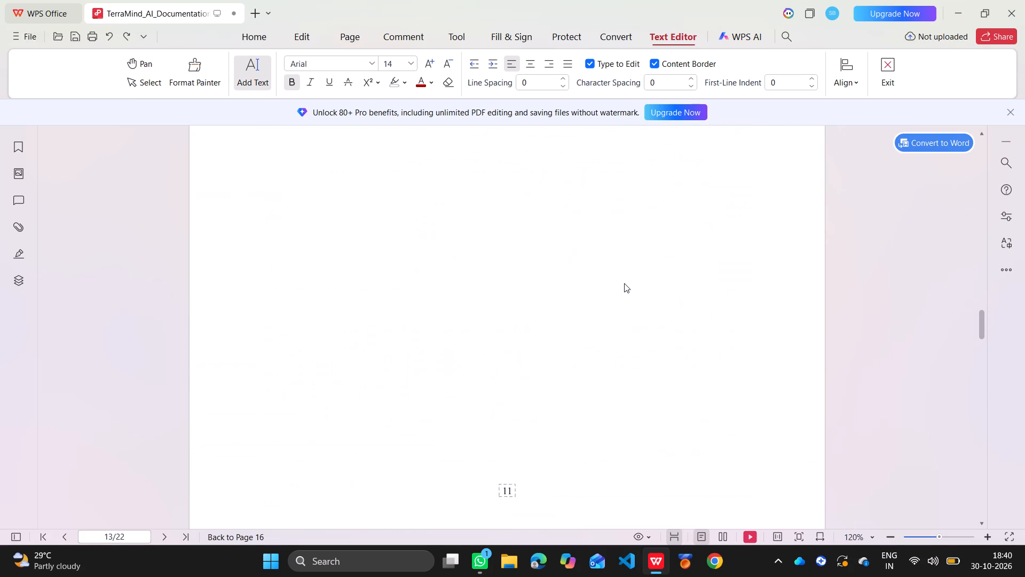
scroll(624, 283, "down", 2)
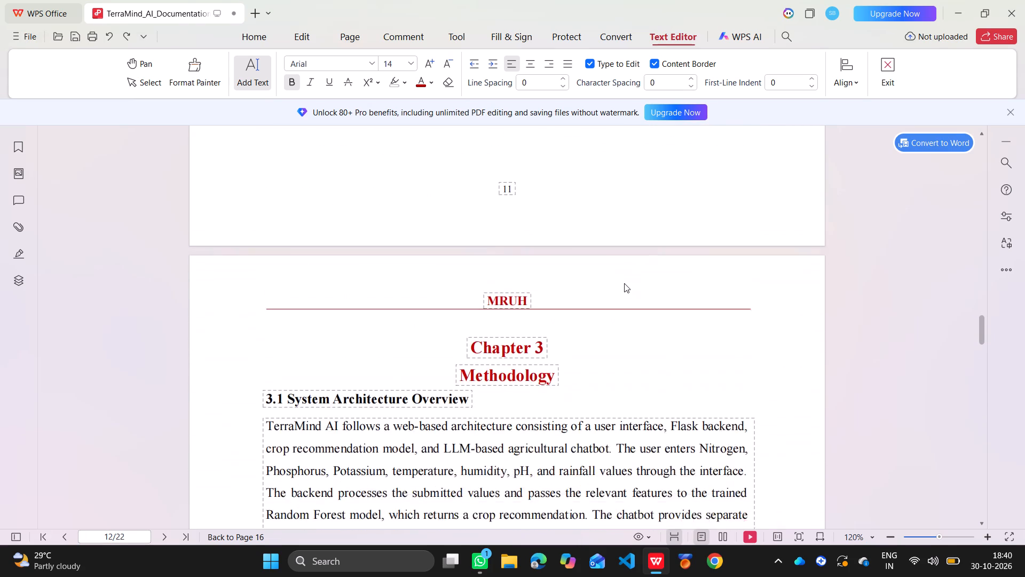
scroll(624, 283, "down", 2)
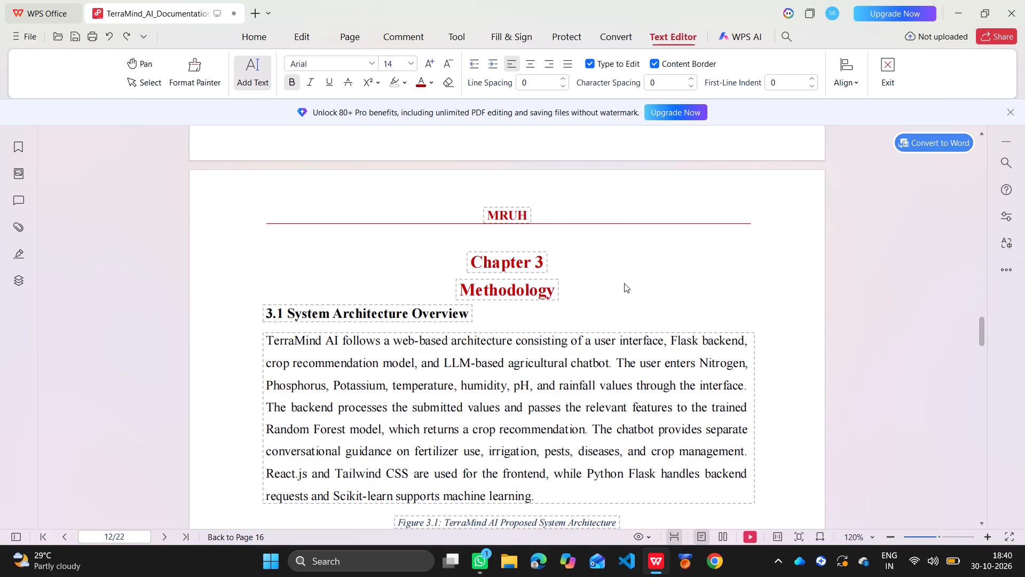
right_click(624, 283)
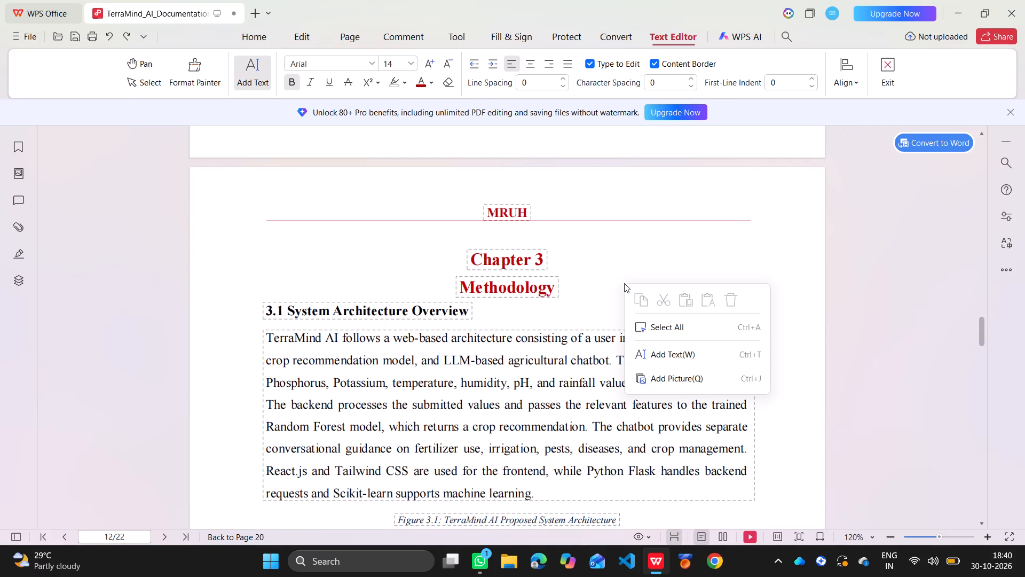
left_click(602, 266)
Review the pages from Chapter 3 through Chapter 4 to the "Chapter 5" heading, checking headings and layout.
scroll(602, 266, "down", 3)
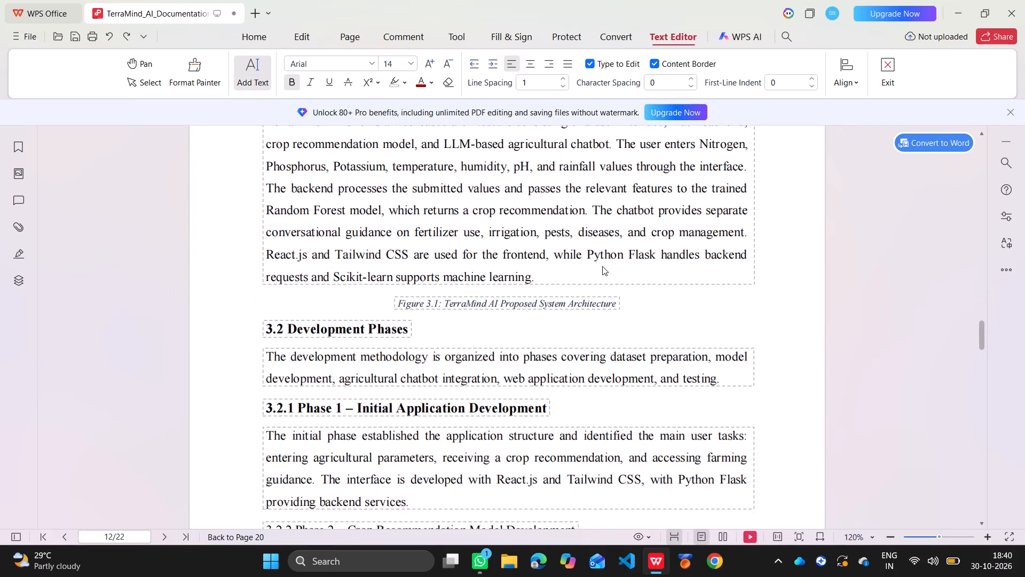
scroll(602, 266, "down", 7)
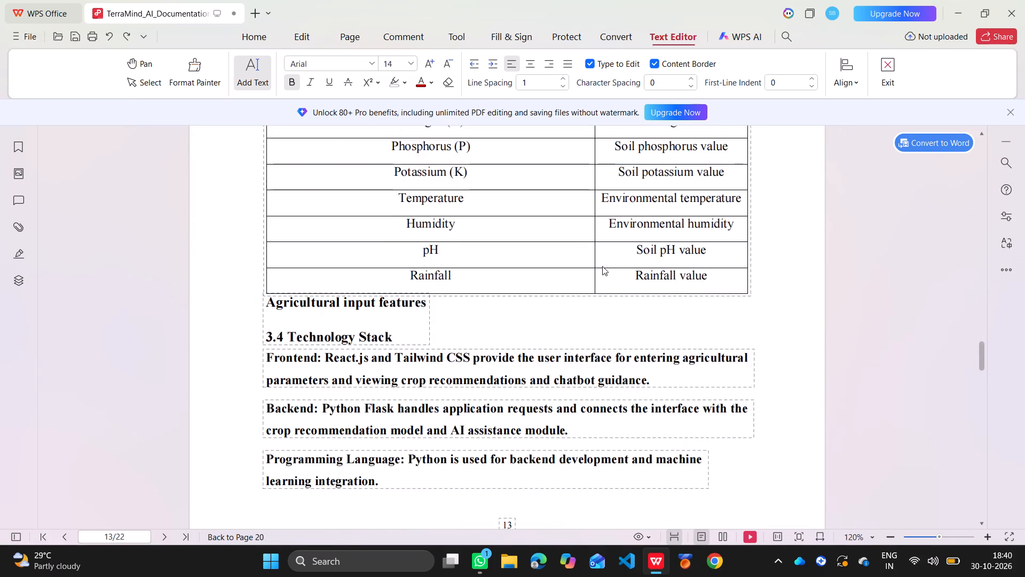
scroll(602, 266, "down", 6)
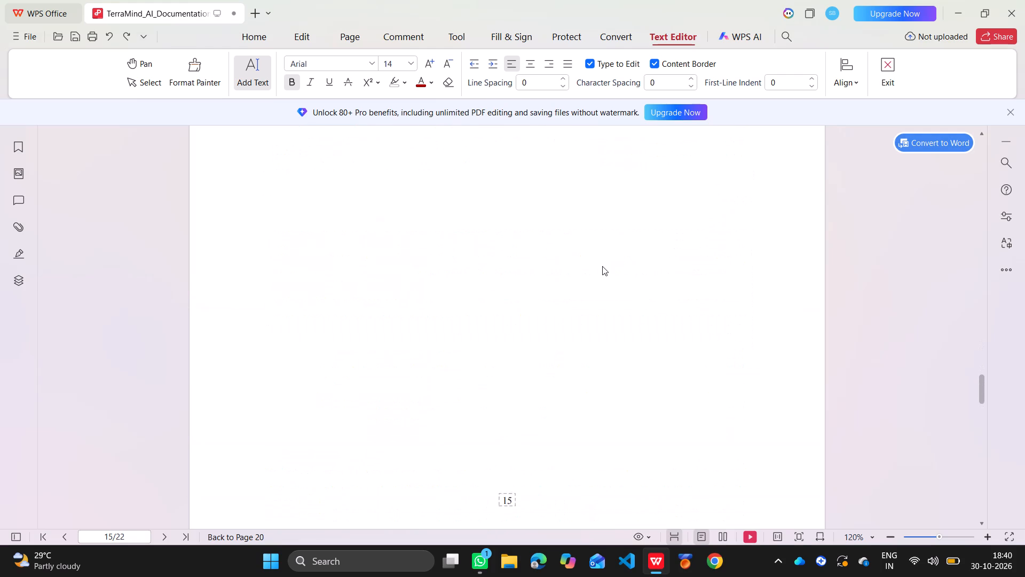
scroll(602, 266, "down", 4)
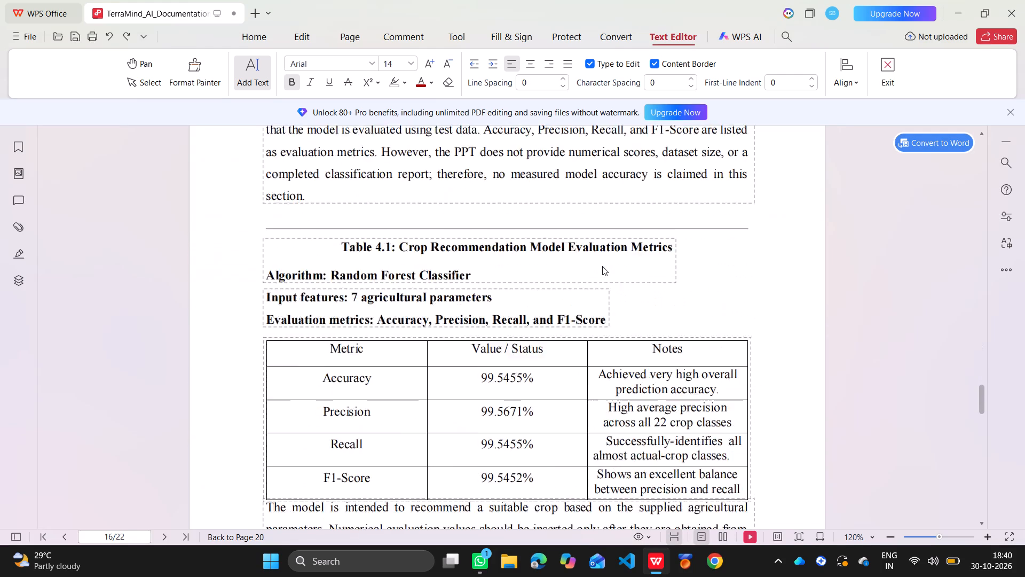
scroll(602, 266, "down", 6)
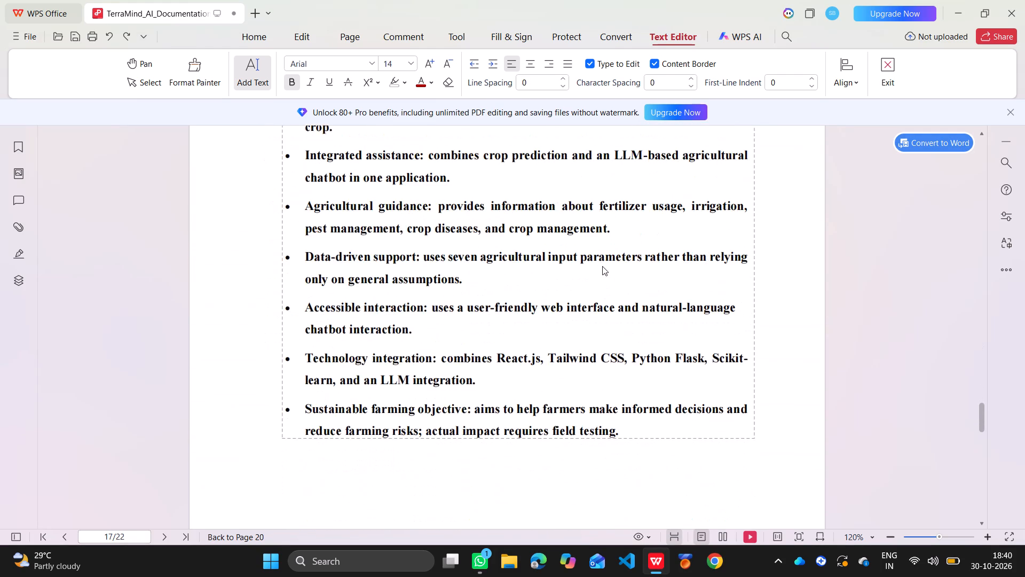
scroll(602, 266, "down", 7)
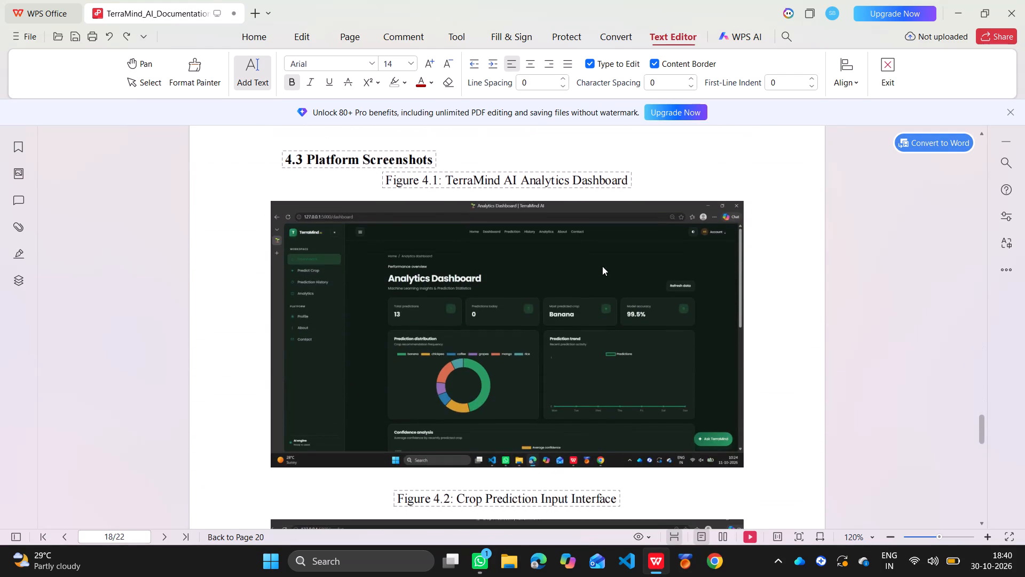
scroll(602, 266, "down", 6)
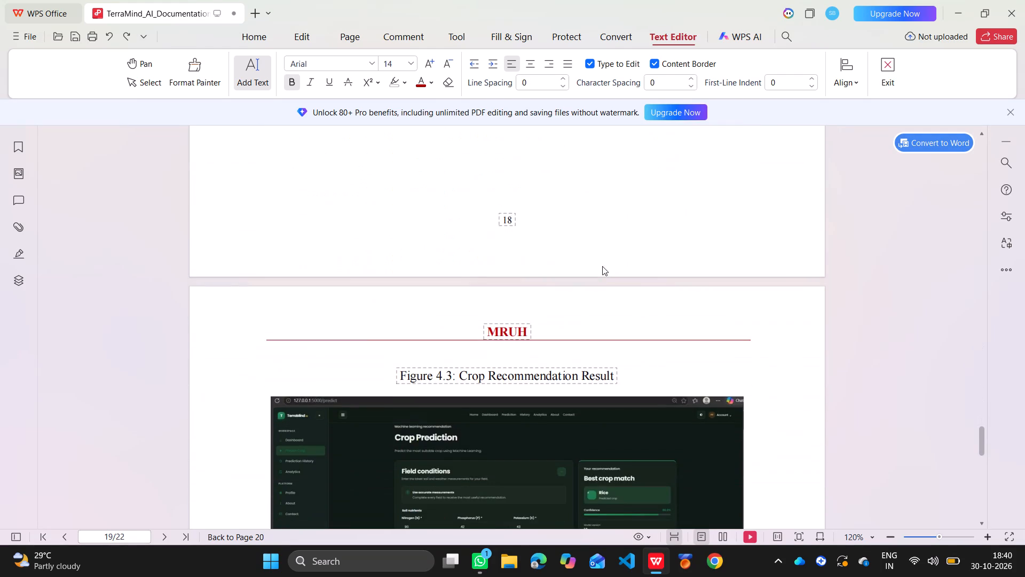
scroll(602, 266, "down", 5)
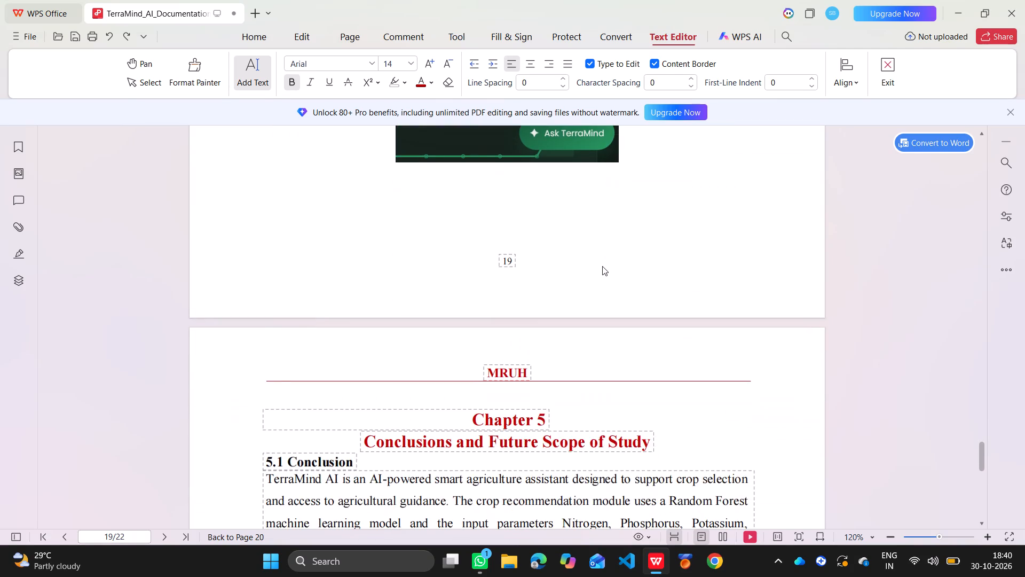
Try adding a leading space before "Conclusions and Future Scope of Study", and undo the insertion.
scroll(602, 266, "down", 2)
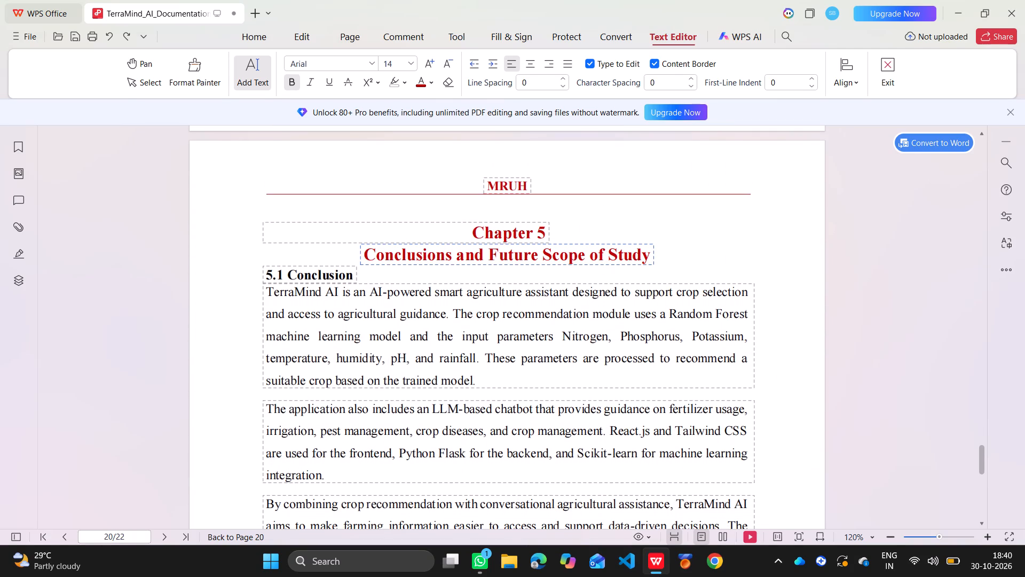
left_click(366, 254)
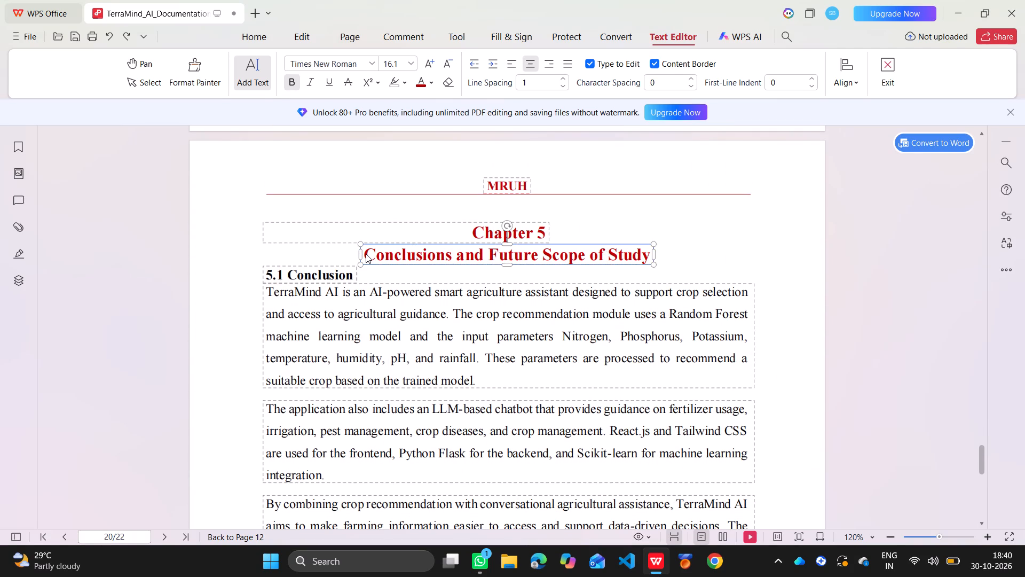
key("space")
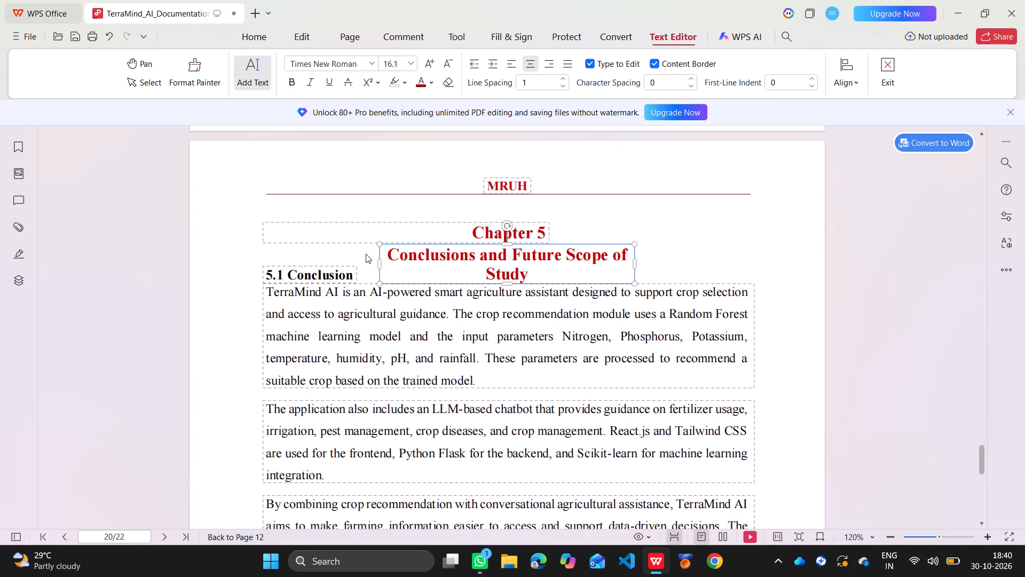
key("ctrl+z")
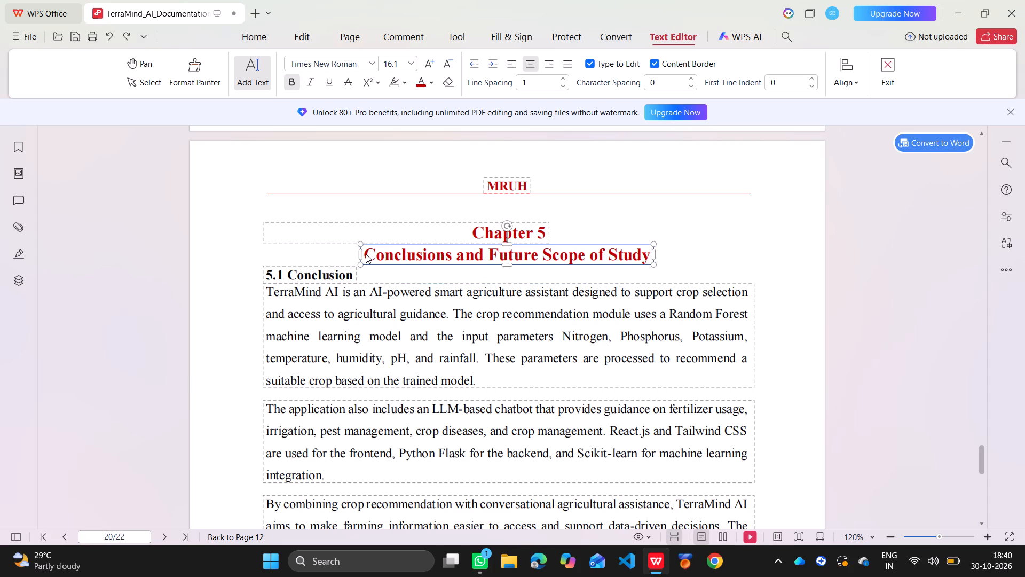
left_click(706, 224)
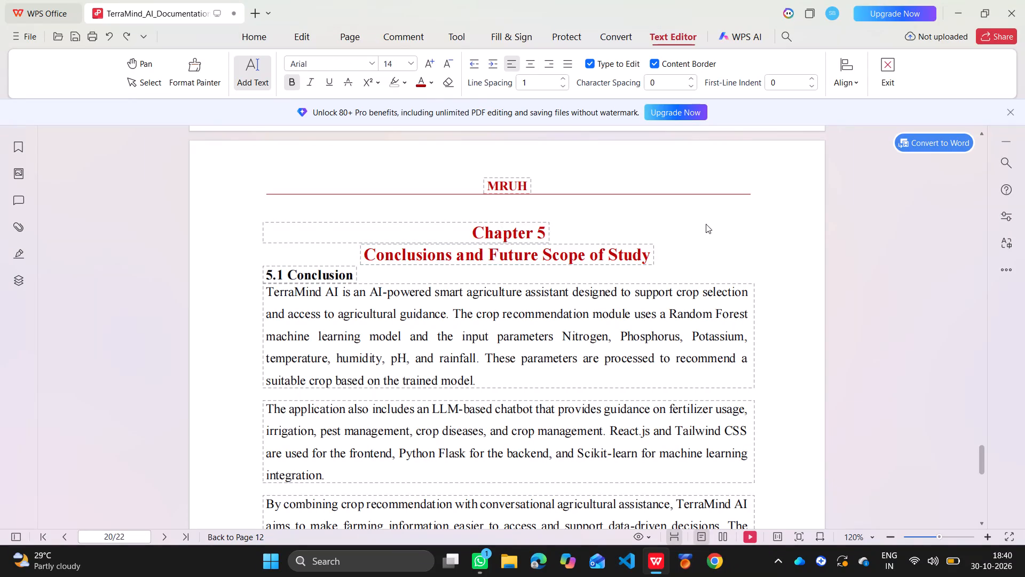
Delete two of the leading spaces before "Chapter 5" to adjust its centring above "Conclusions and Future Scope of Study".
scroll(564, 278, "down", 1)
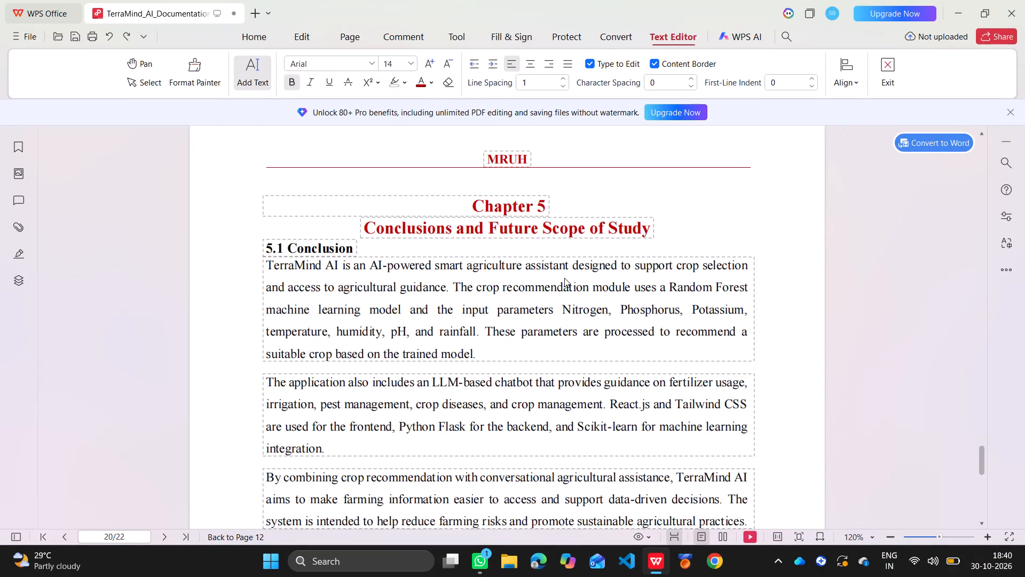
scroll(564, 278, "down", 2)
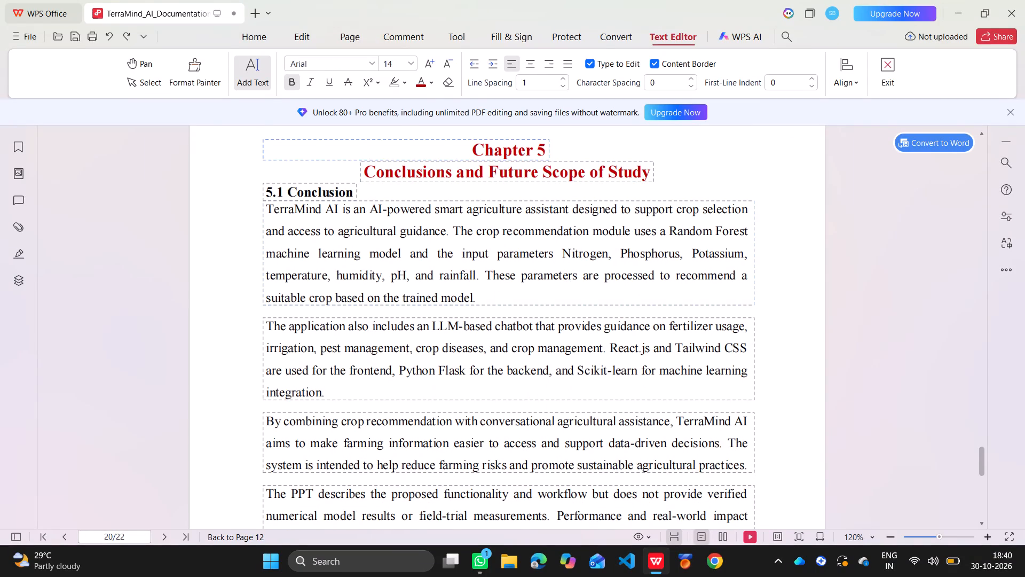
left_click(476, 151)
key("BackSpace")
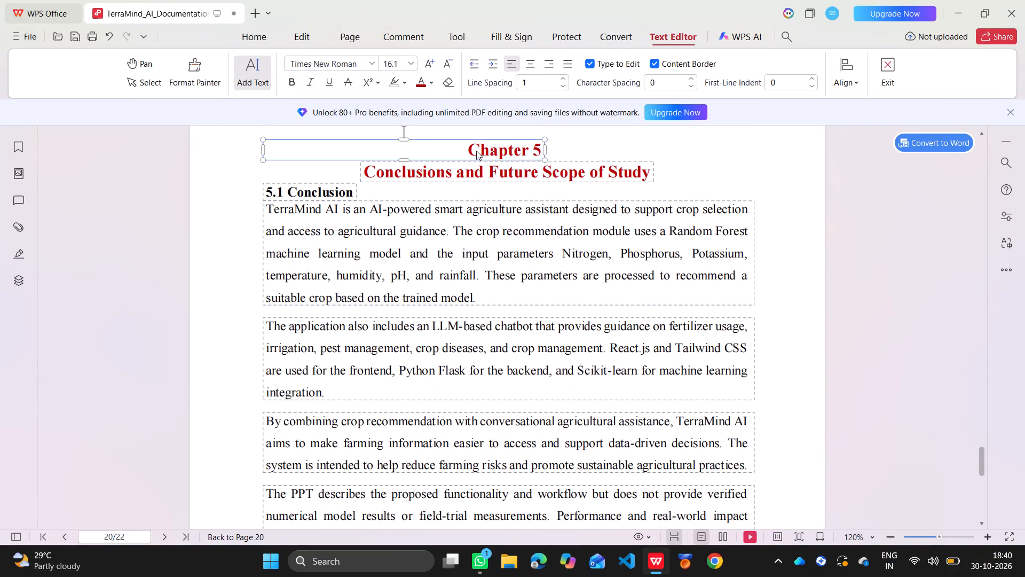
key("BackSpace")
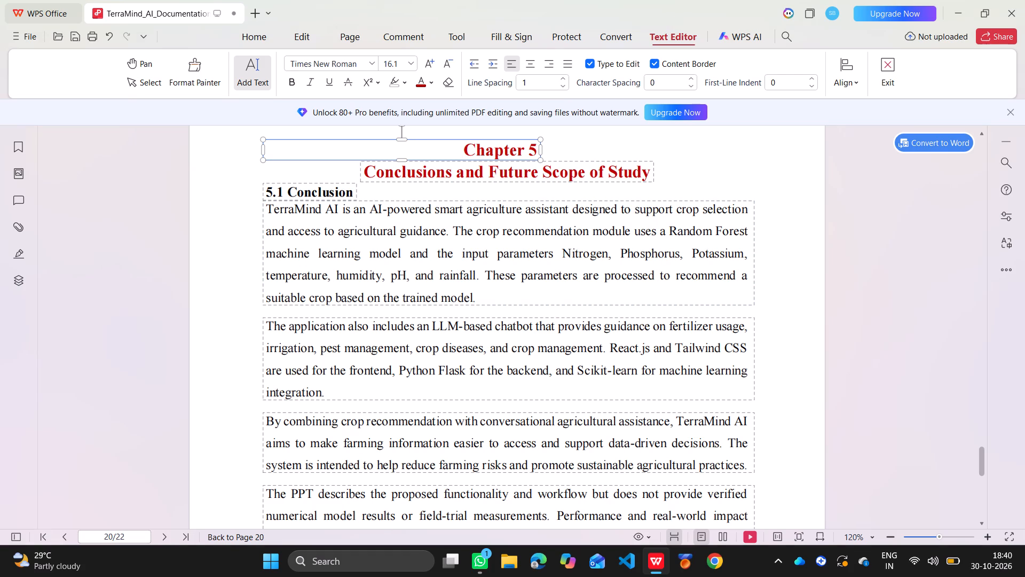
left_click(587, 149)
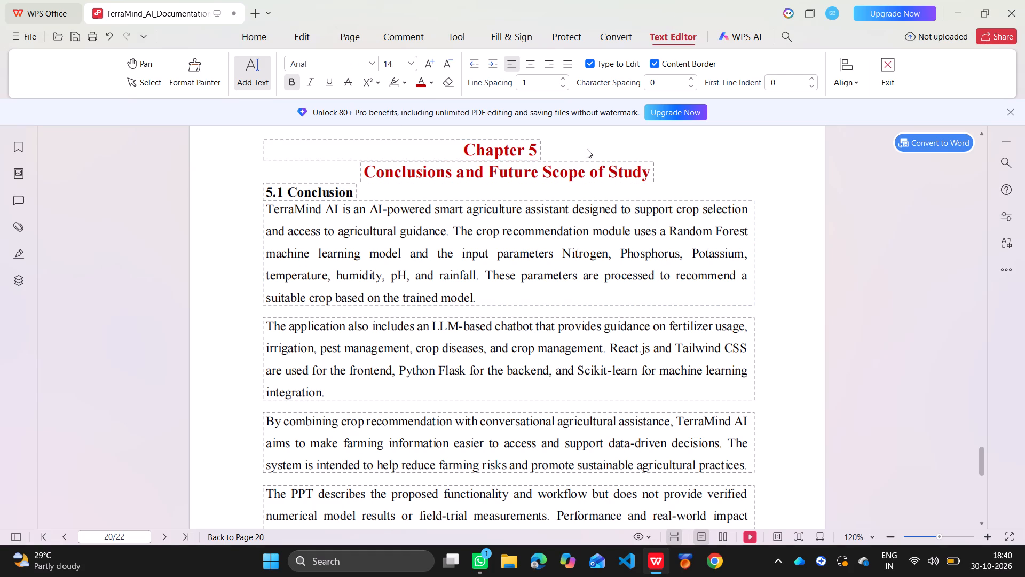
Look through the document's final pages, then the cover page and table of contents, to check their layout.
scroll(587, 149, "down", 5)
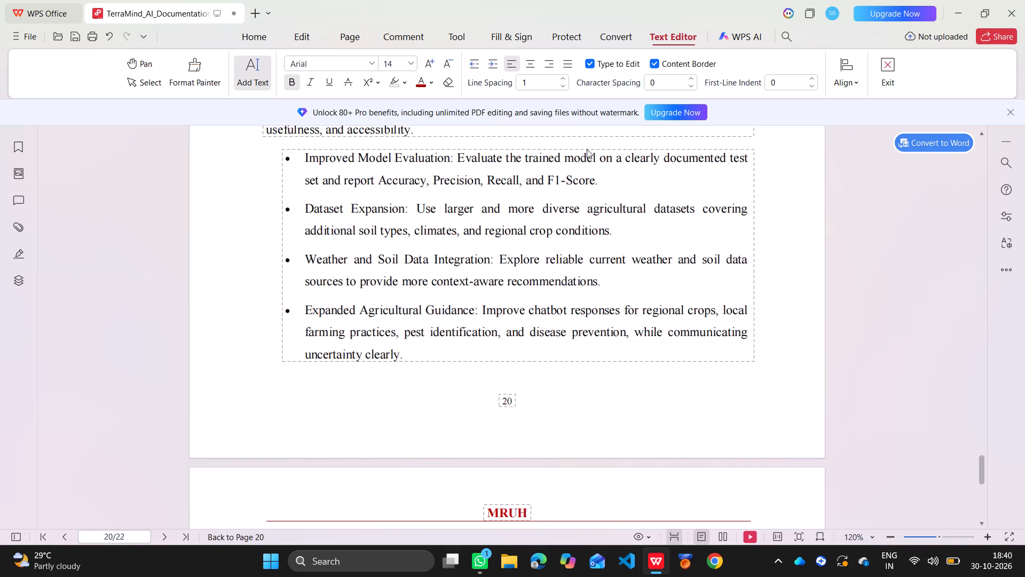
scroll(587, 149, "down", 9)
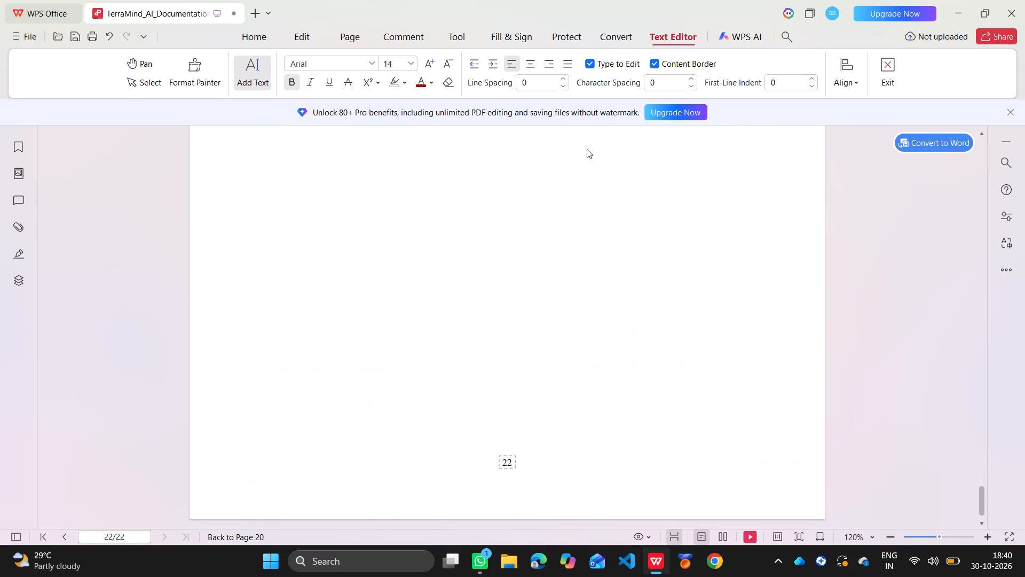
scroll(587, 149, "up", 14)
scroll(587, 149, "up", 15)
scroll(587, 149, "up", 14)
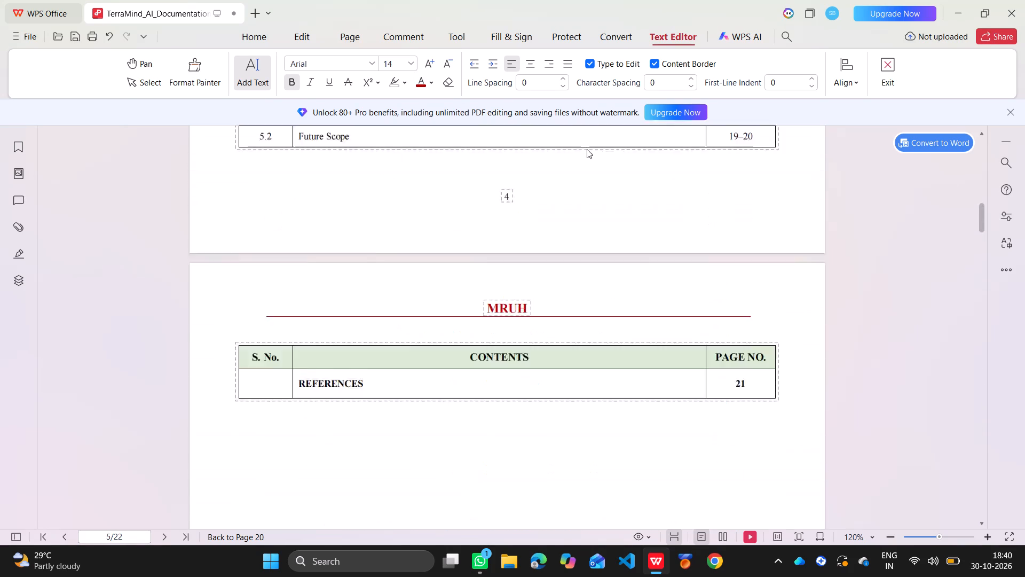
scroll(587, 149, "down", 4)
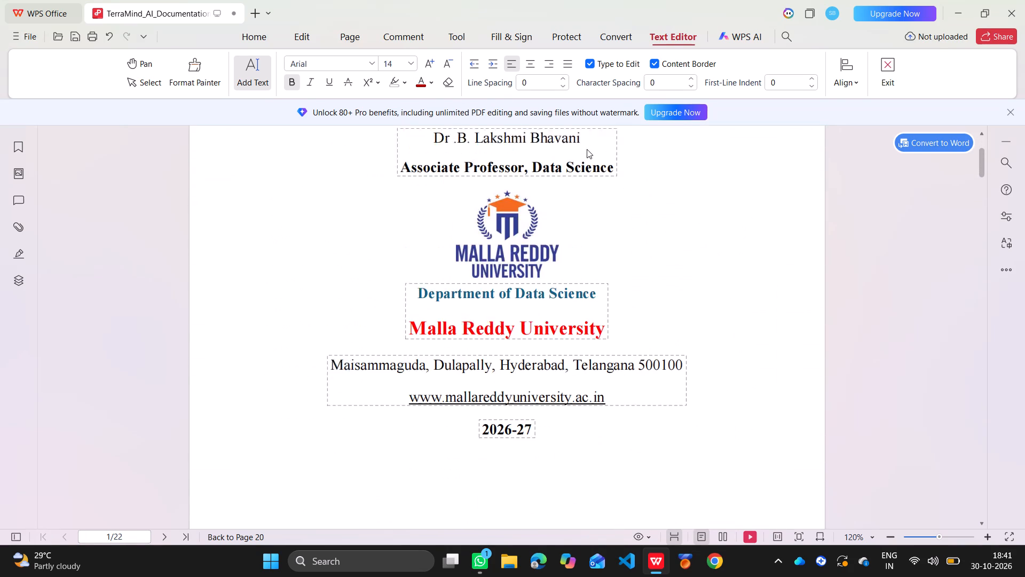
scroll(587, 149, "down", 5)
scroll(587, 149, "right", 3)
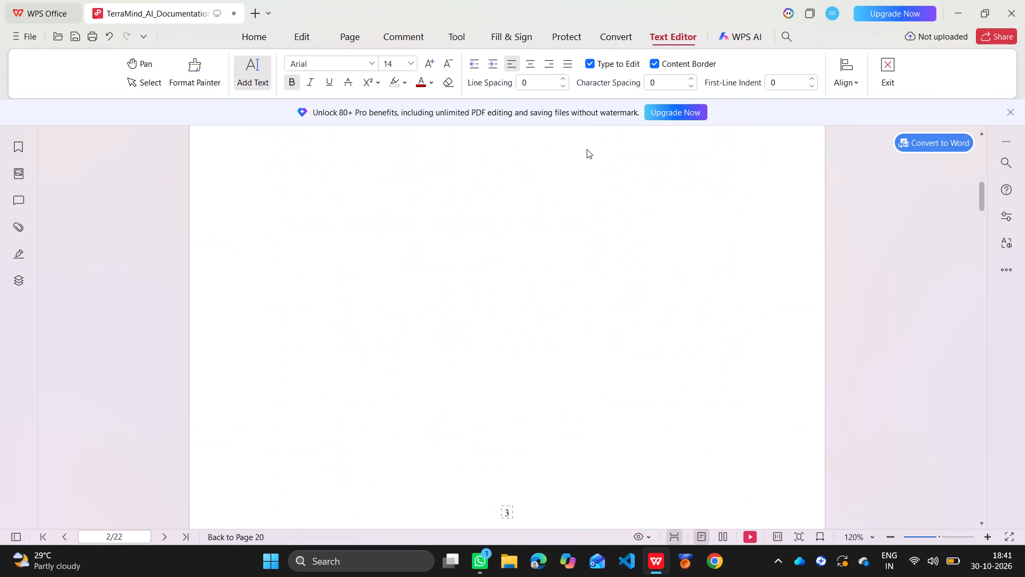
scroll(587, 149, "right", 4)
scroll(587, 149, "down", 1)
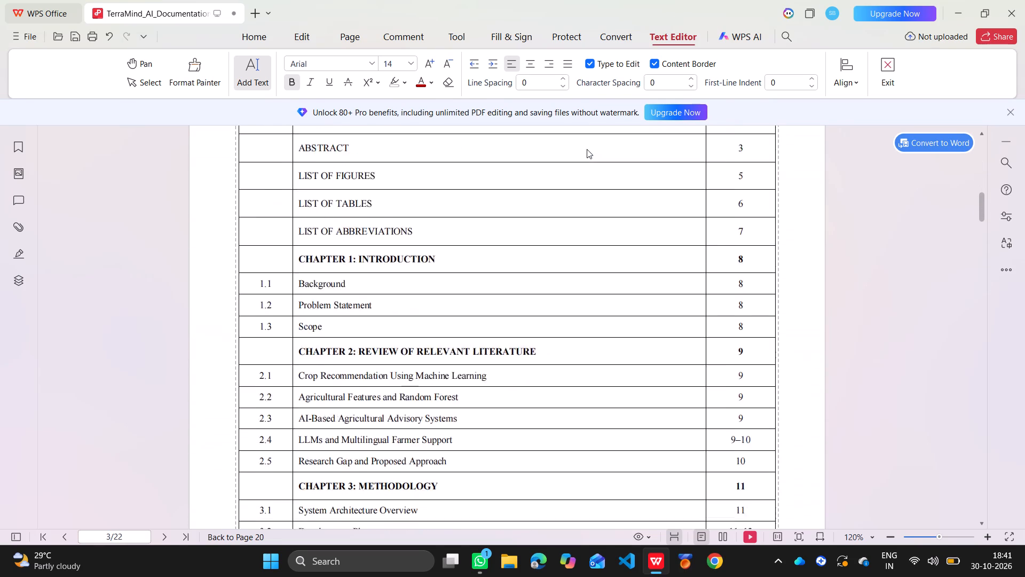
scroll(587, 149, "down", 1)
scroll(587, 149, "right", 3)
scroll(587, 149, "down", 5)
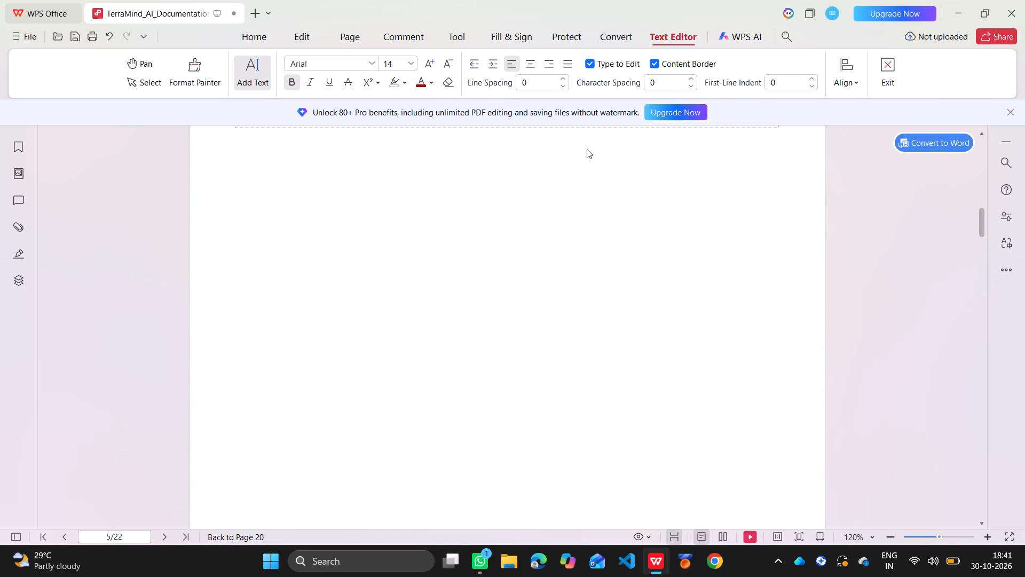
scroll(587, 149, "down", 2)
Look through the document full screen, from the cover page through Chapters 4 and 5 to the References, checking page layout.
left_click(752, 534)
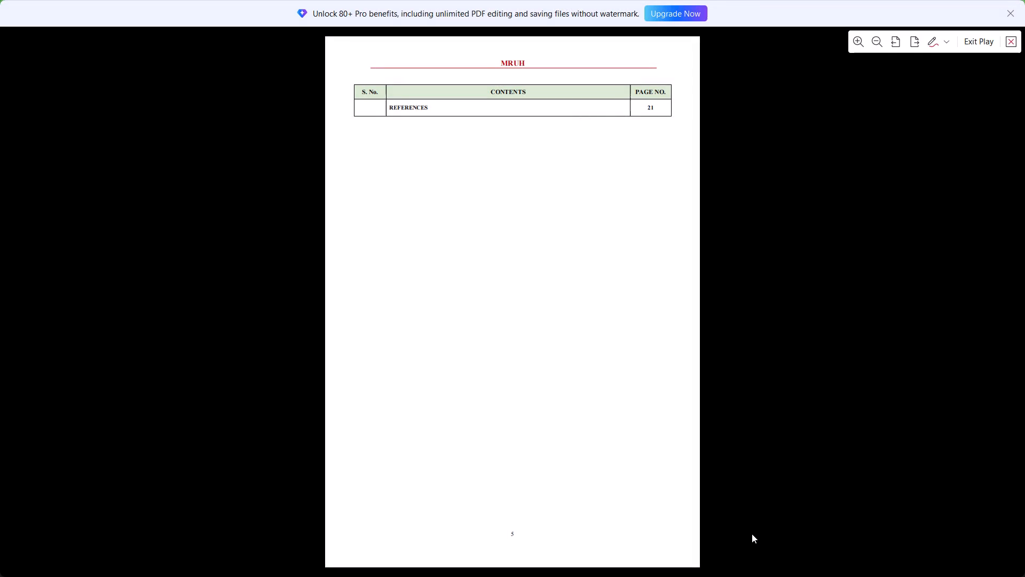
scroll(610, 265, "up", 16)
scroll(610, 265, "up", 20)
scroll(610, 265, "up", 4)
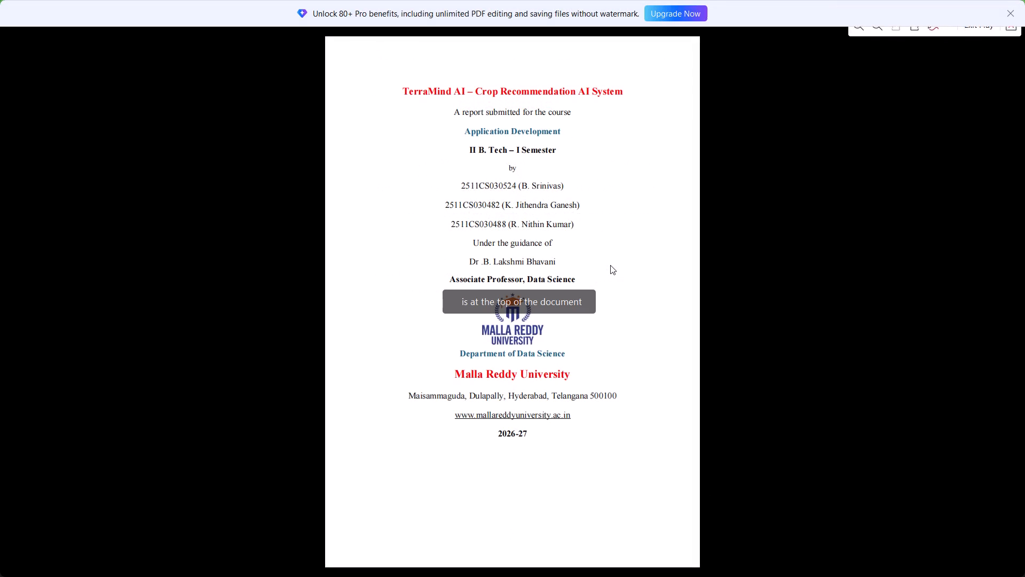
scroll(610, 265, "down", 1)
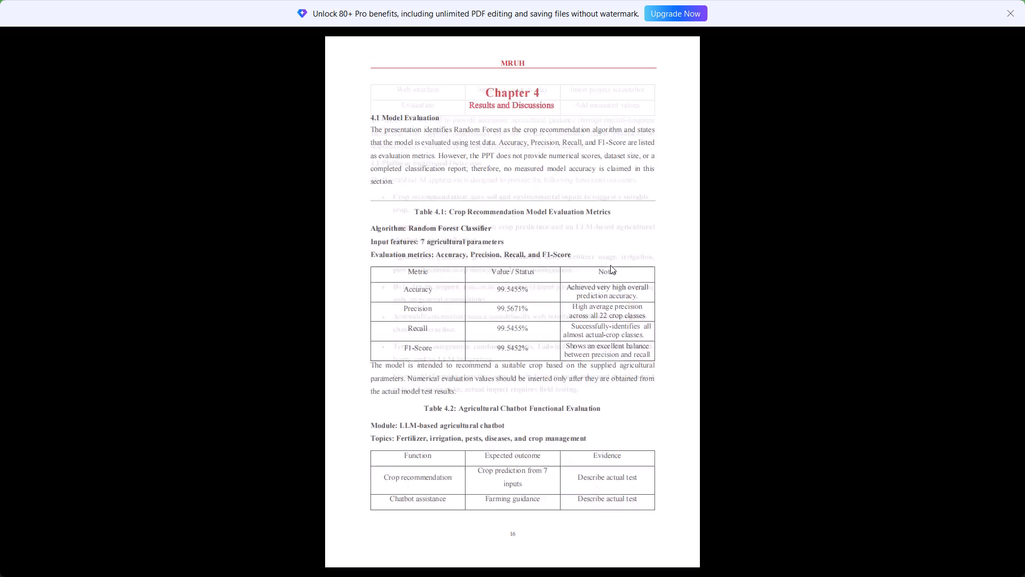
scroll(610, 265, "down", 1)
key("Right")
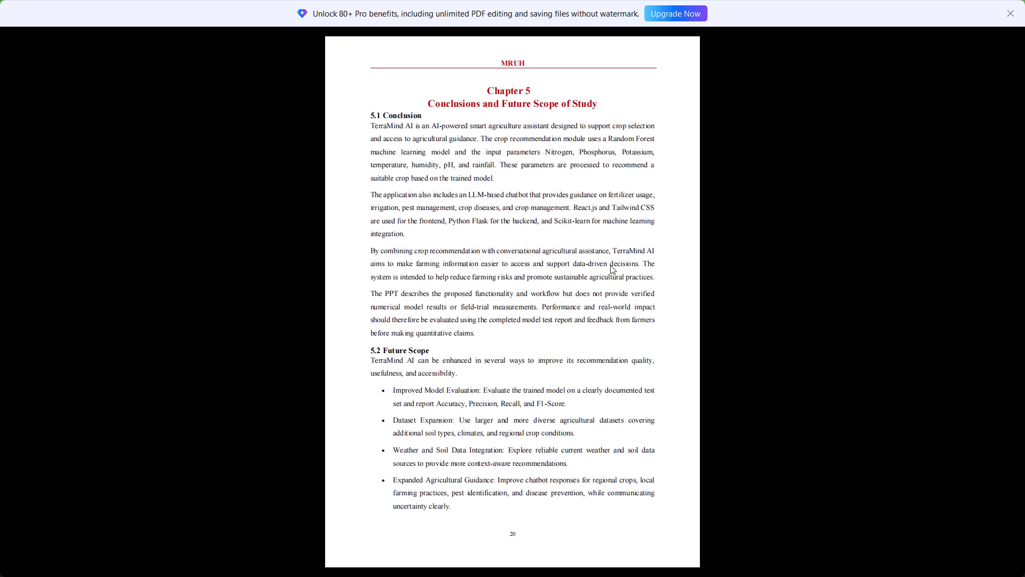
key("Left")
key("Left")
key("Down")
key("Down")
key("Down")
key("Up")
key("Up")
key("Up")
key("Up")
key("Up")
key("Up")
key("Up")
key("Up")
key("Up")
key("Up")
key("Up")
key("Up")
key("Up")
key("Up")
left_click(688, 231)
key("Down")
key("Down")
key("Down")
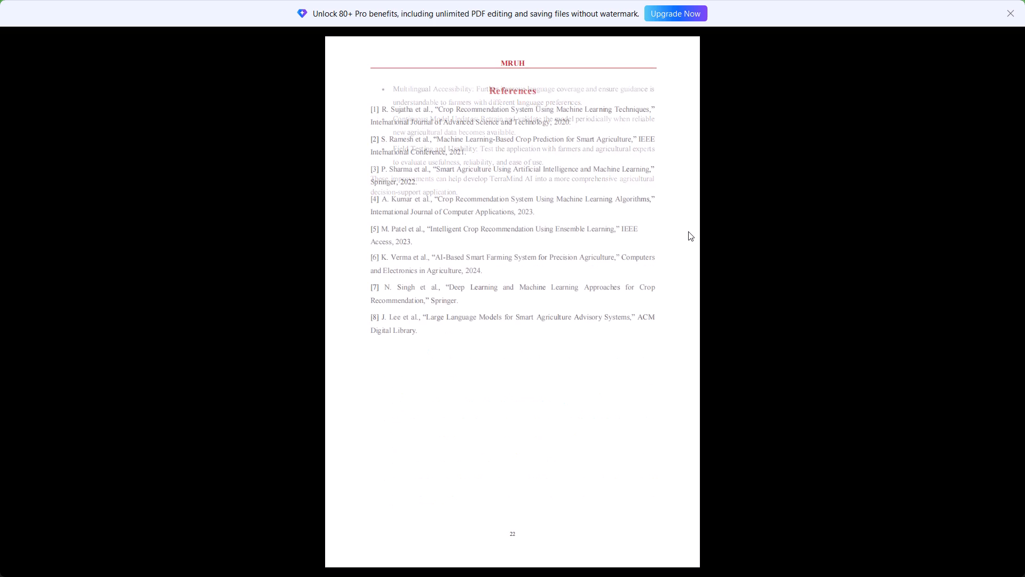
key("Down")
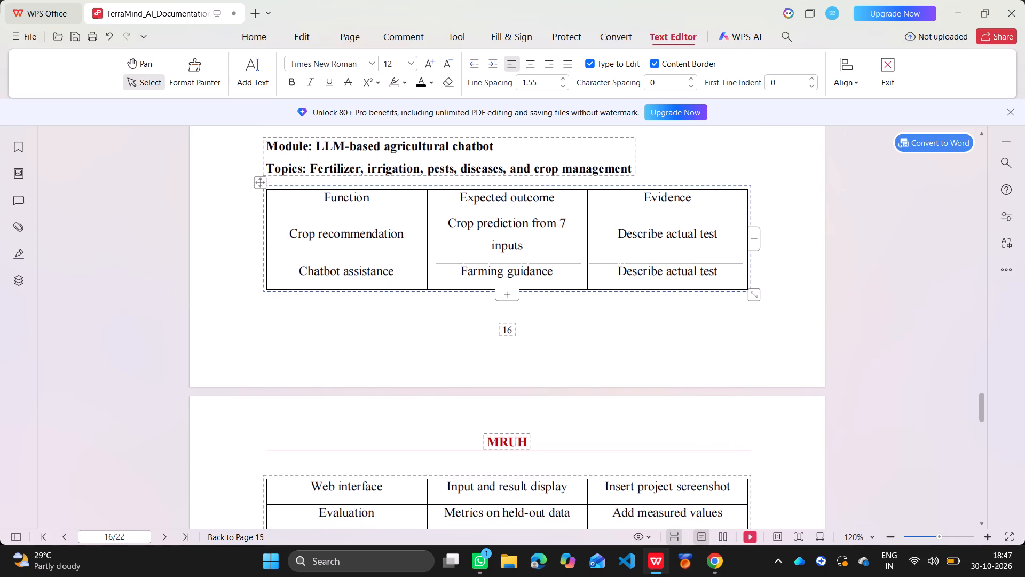
scroll(574, 233, "right", 1)
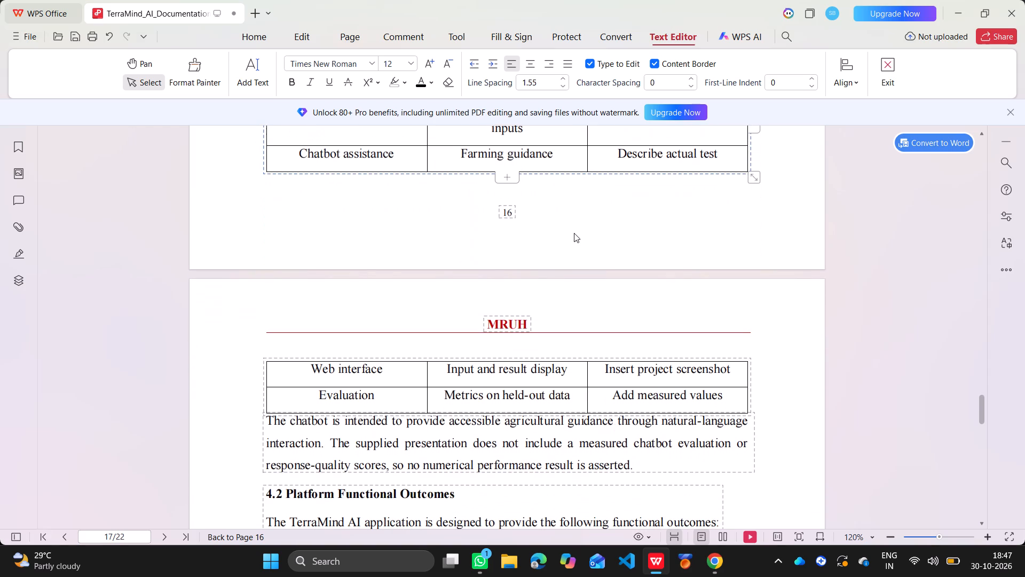
scroll(574, 233, "up", 2)
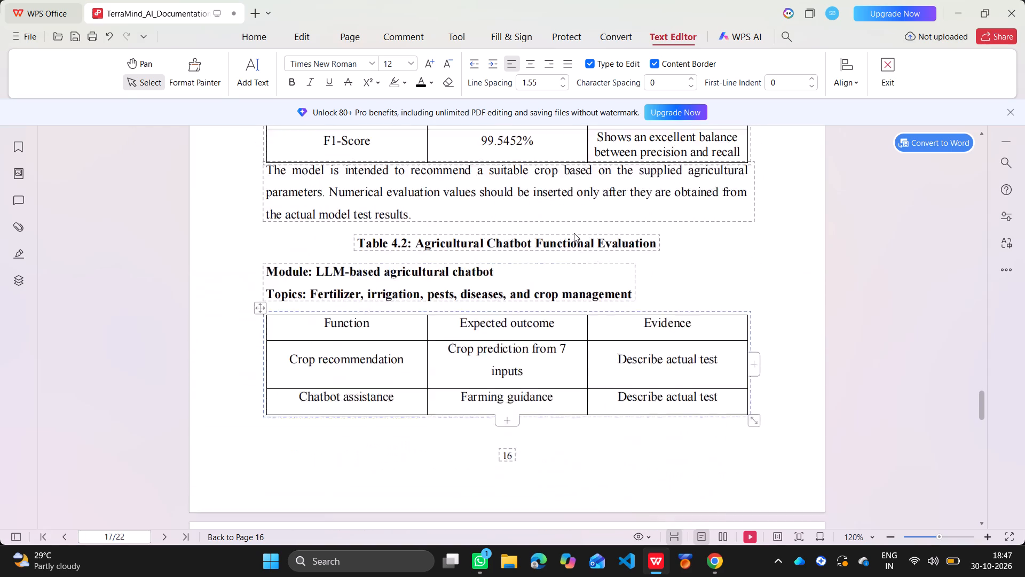
scroll(574, 233, "up", 18)
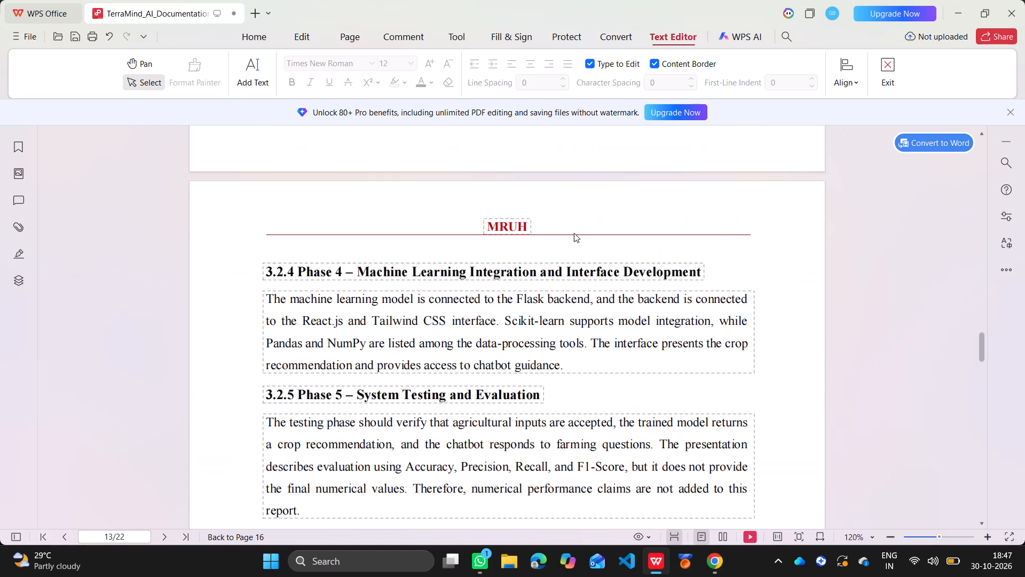
scroll(574, 233, "up", 14)
scroll(574, 233, "up", 15)
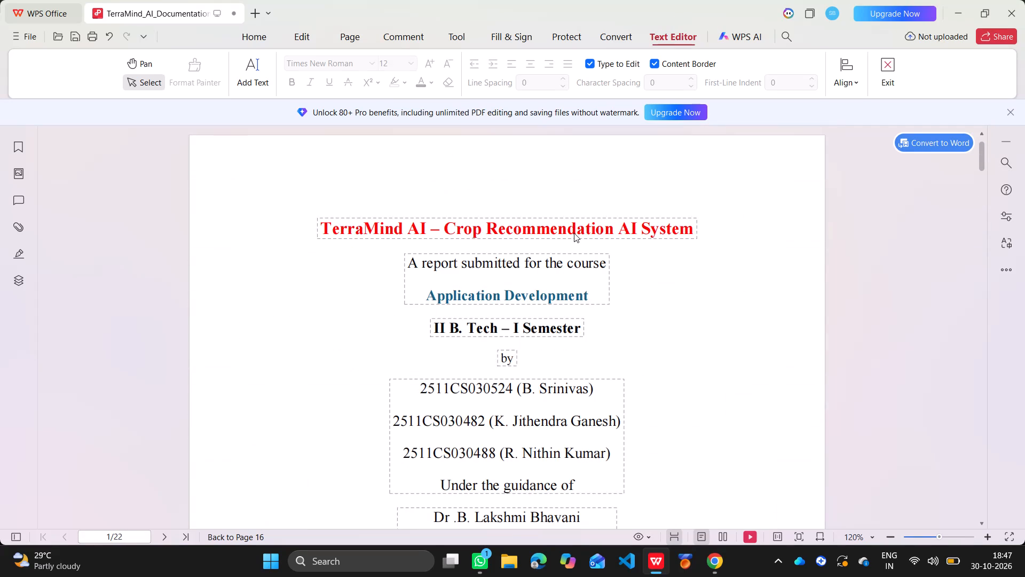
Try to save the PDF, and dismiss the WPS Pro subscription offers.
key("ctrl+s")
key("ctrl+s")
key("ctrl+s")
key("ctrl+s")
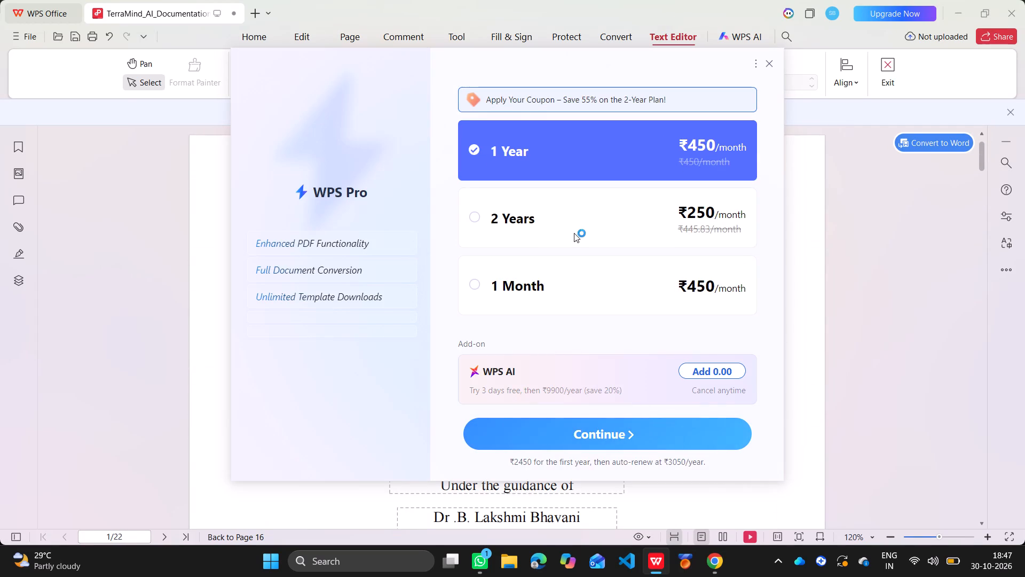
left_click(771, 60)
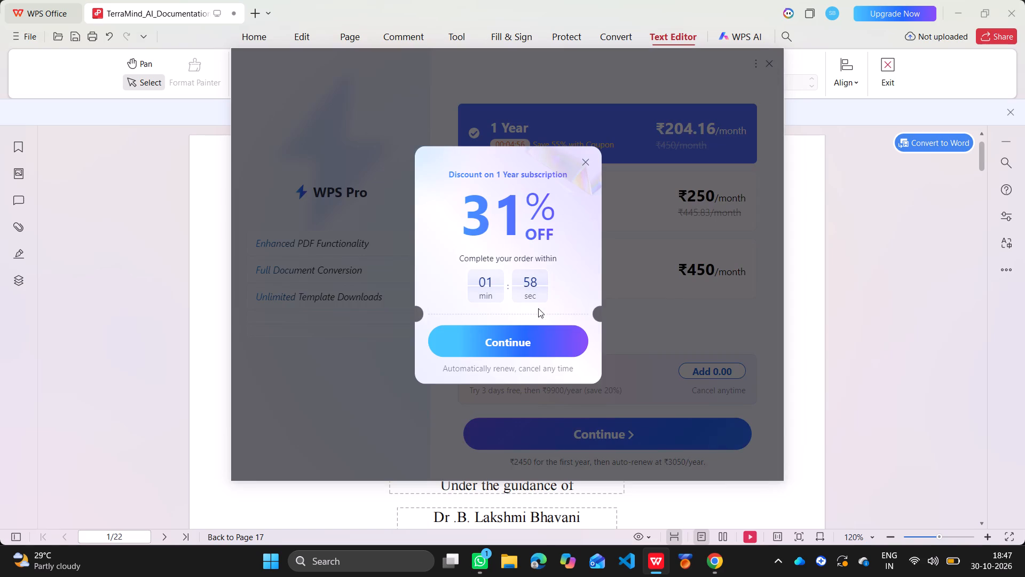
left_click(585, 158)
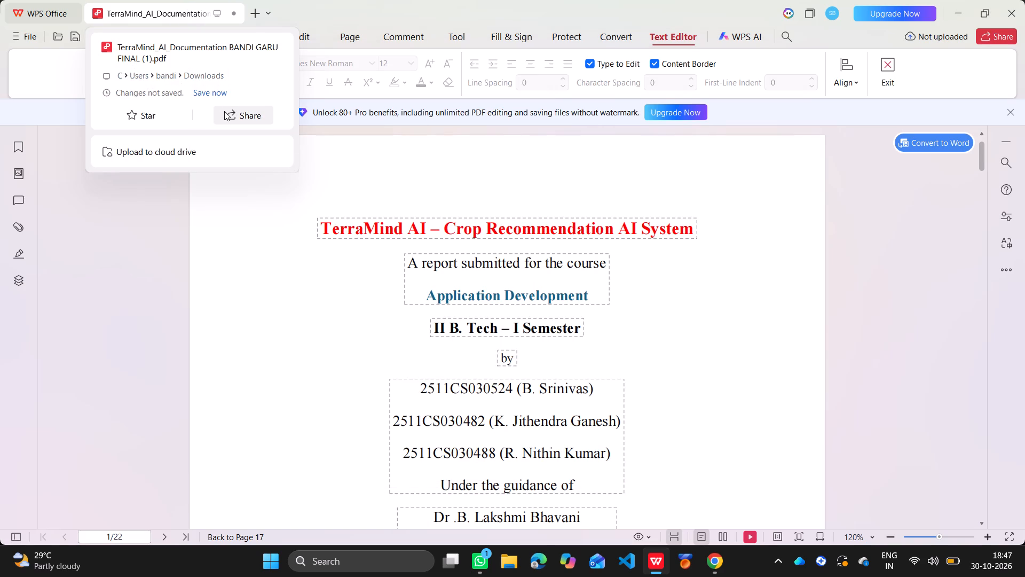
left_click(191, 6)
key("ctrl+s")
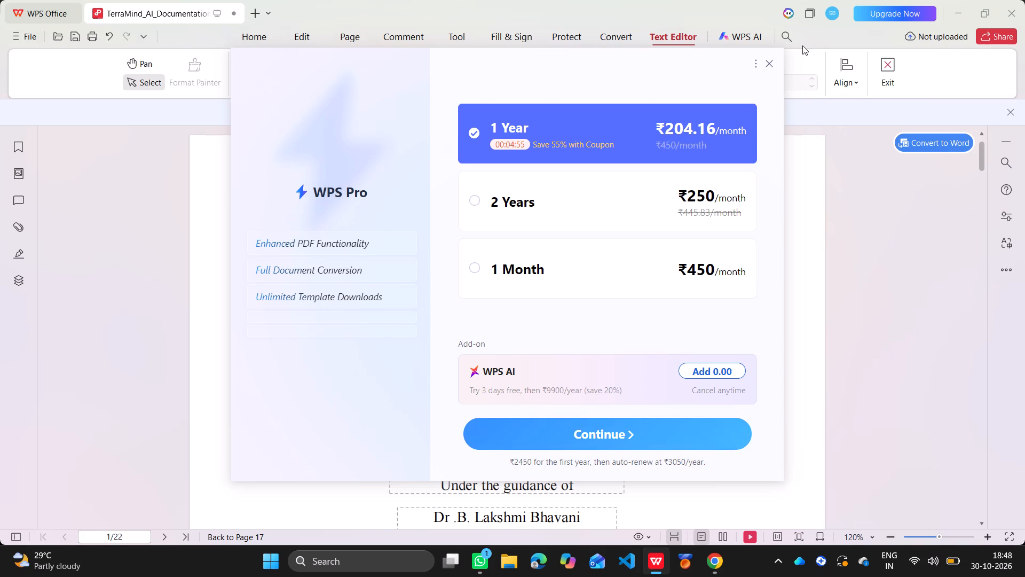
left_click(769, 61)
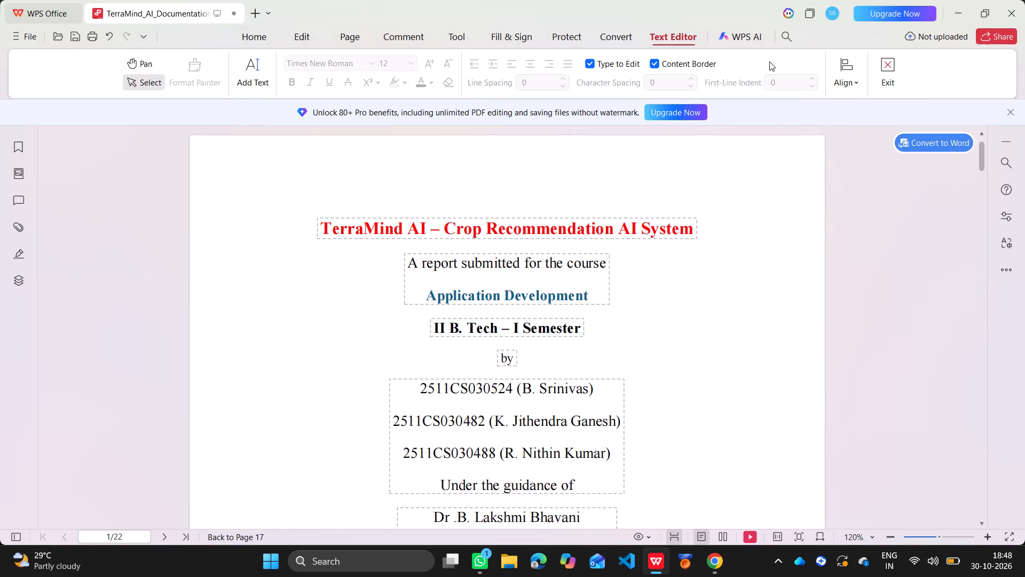
Review the document's pages from the cover through the List of Figures to the Figure 4.3 Crop Recommendation Result page.
scroll(678, 342, "right", 3)
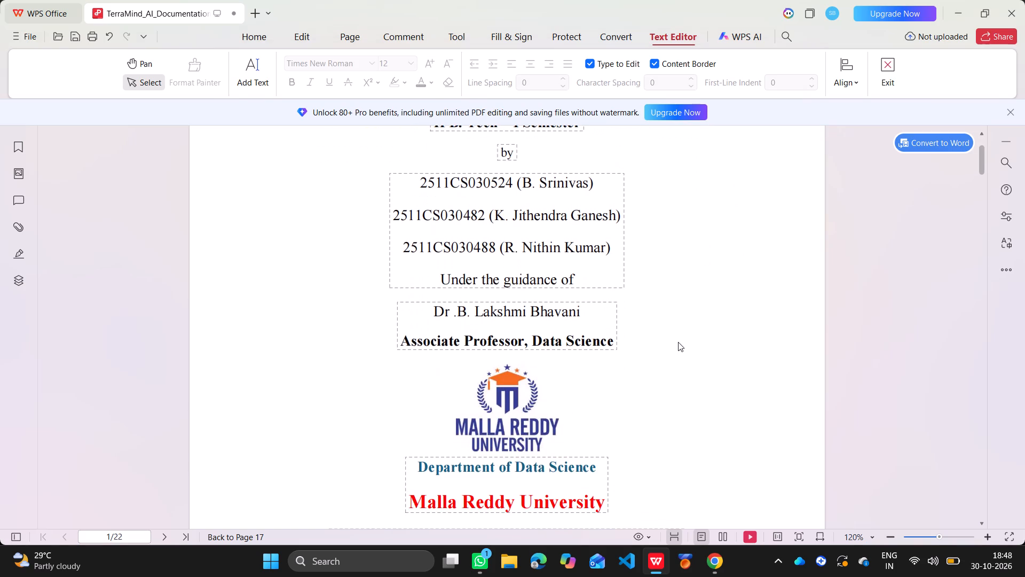
scroll(678, 342, "right", 2)
scroll(678, 342, "down", 14)
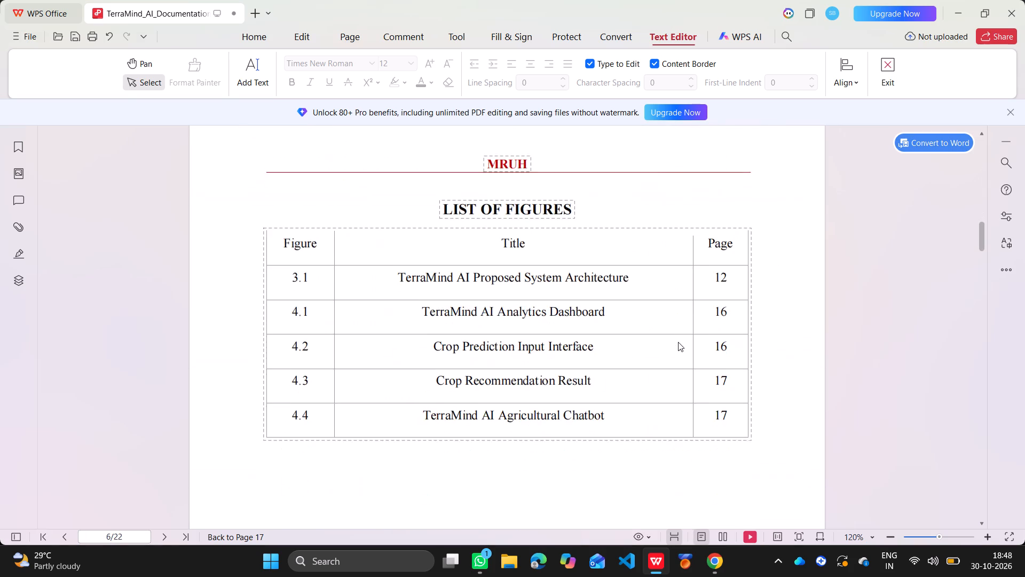
scroll(678, 342, "down", 16)
scroll(678, 342, "down", 19)
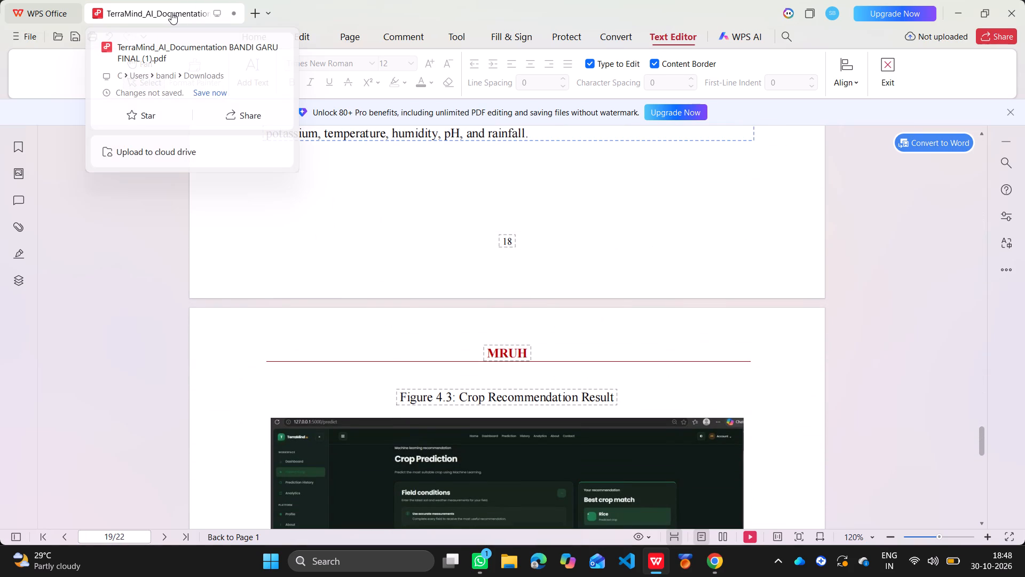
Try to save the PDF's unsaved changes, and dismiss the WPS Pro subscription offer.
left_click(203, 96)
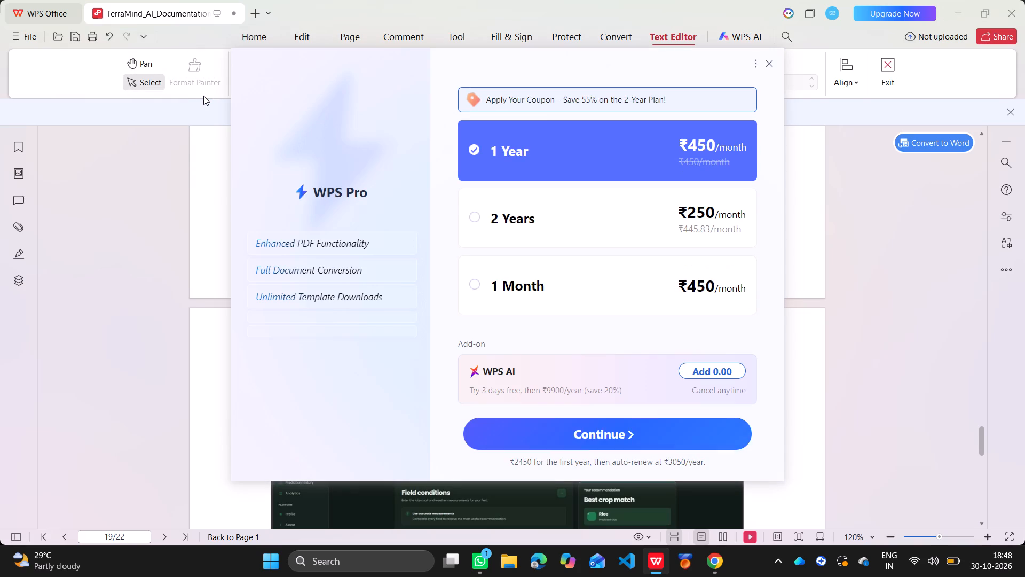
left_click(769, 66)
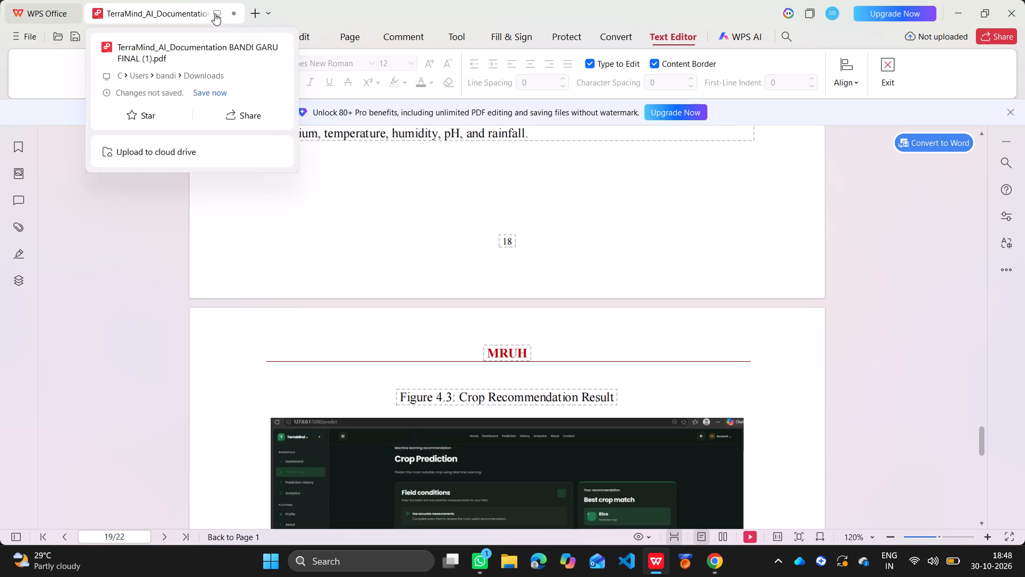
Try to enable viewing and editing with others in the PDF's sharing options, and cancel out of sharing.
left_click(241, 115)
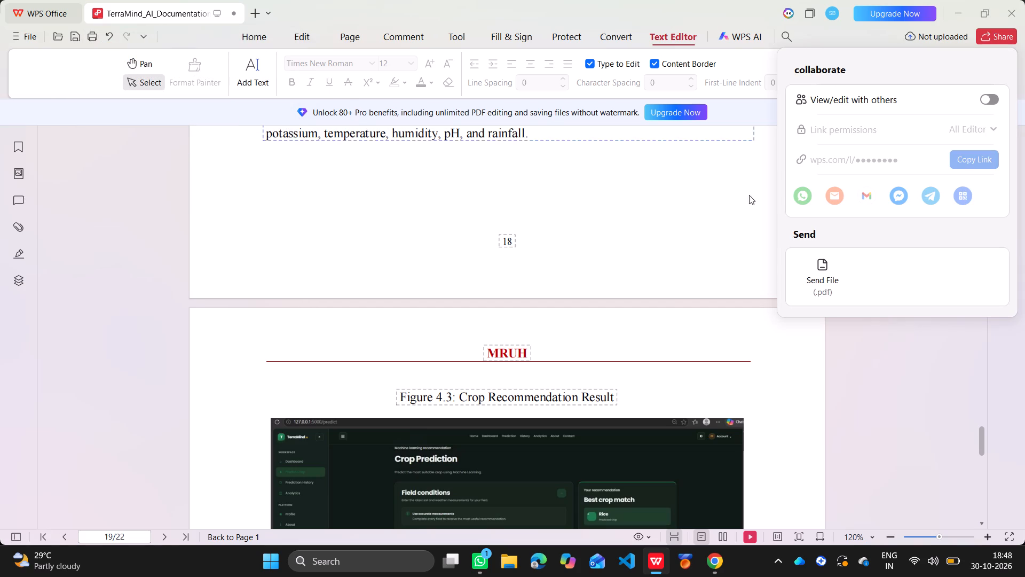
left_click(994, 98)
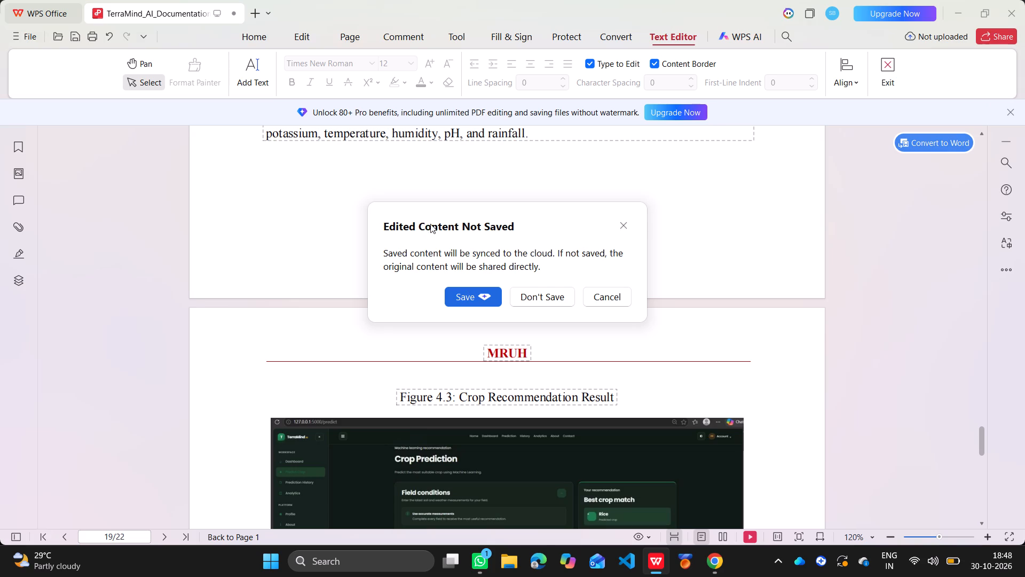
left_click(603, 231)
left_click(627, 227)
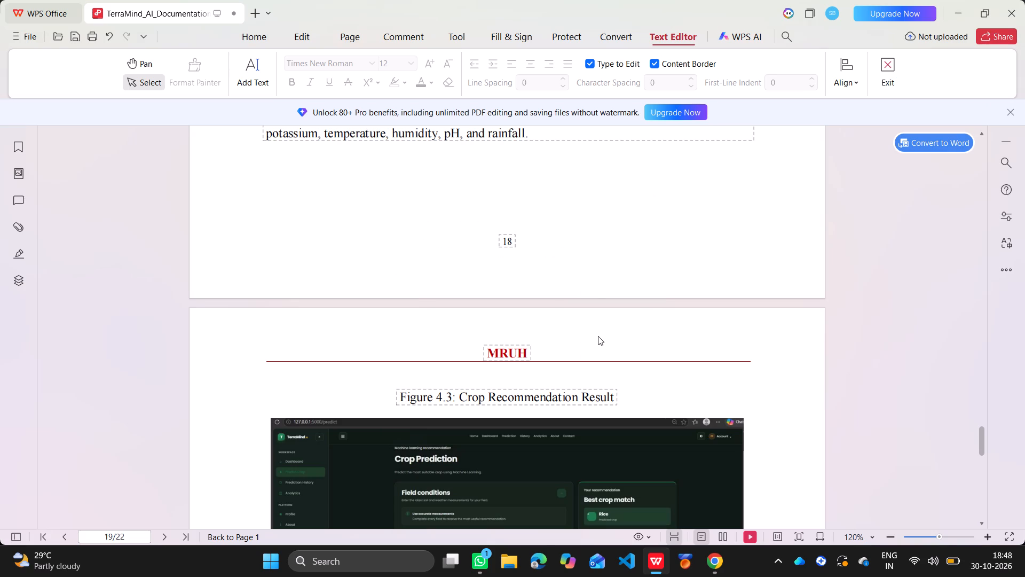
Review the document back to the cover page, and skim forward through the chapters to the Chapter 4 table on page 17.
scroll(598, 336, "up", 19)
scroll(598, 336, "up", 13)
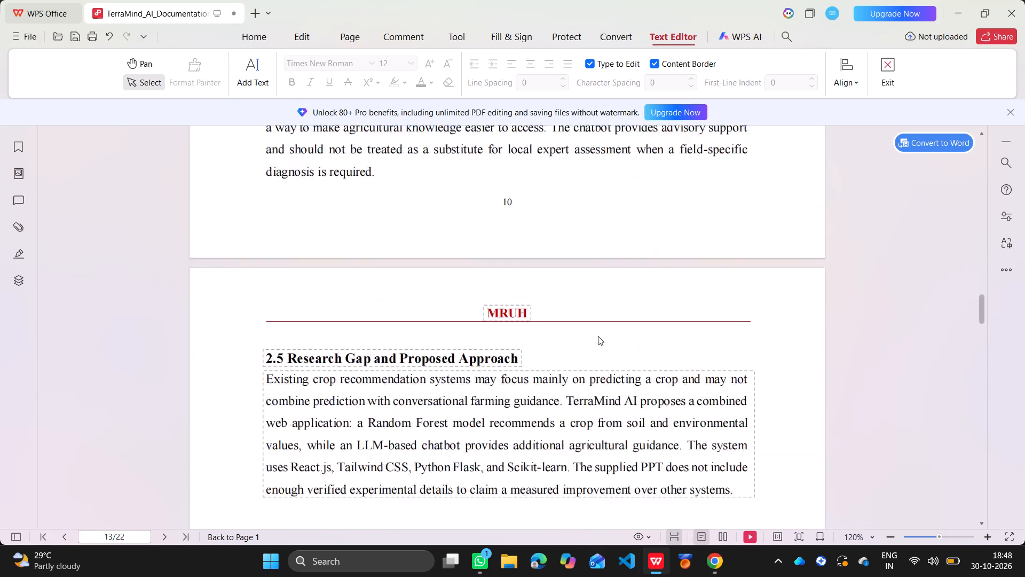
scroll(598, 336, "up", 15)
scroll(598, 336, "up", 12)
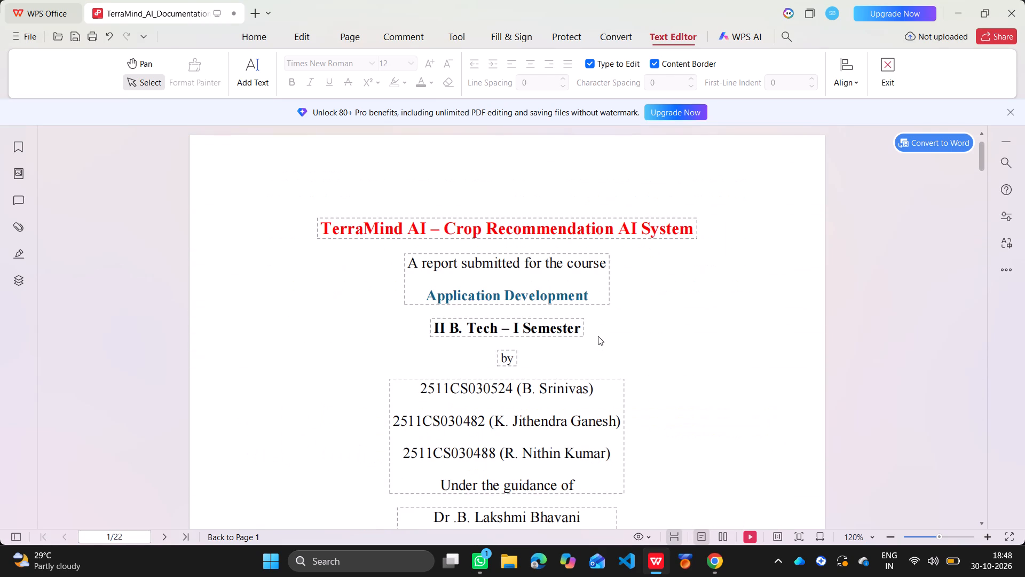
scroll(598, 336, "up", 1)
scroll(598, 336, "down", 10)
scroll(598, 336, "down", 11)
scroll(598, 336, "down", 13)
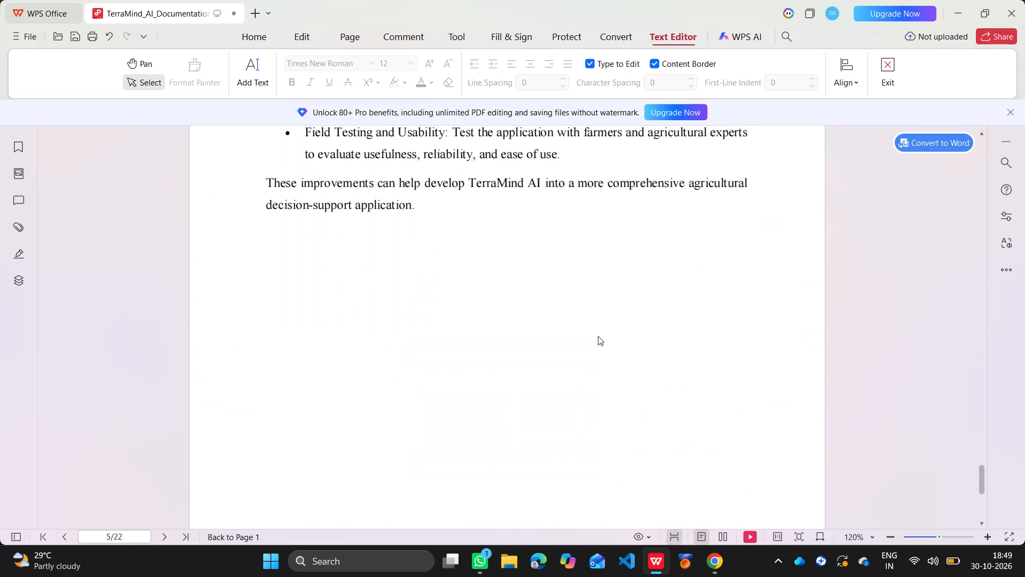
scroll(598, 336, "down", 13)
scroll(598, 336, "up", 20)
scroll(598, 336, "up", 4)
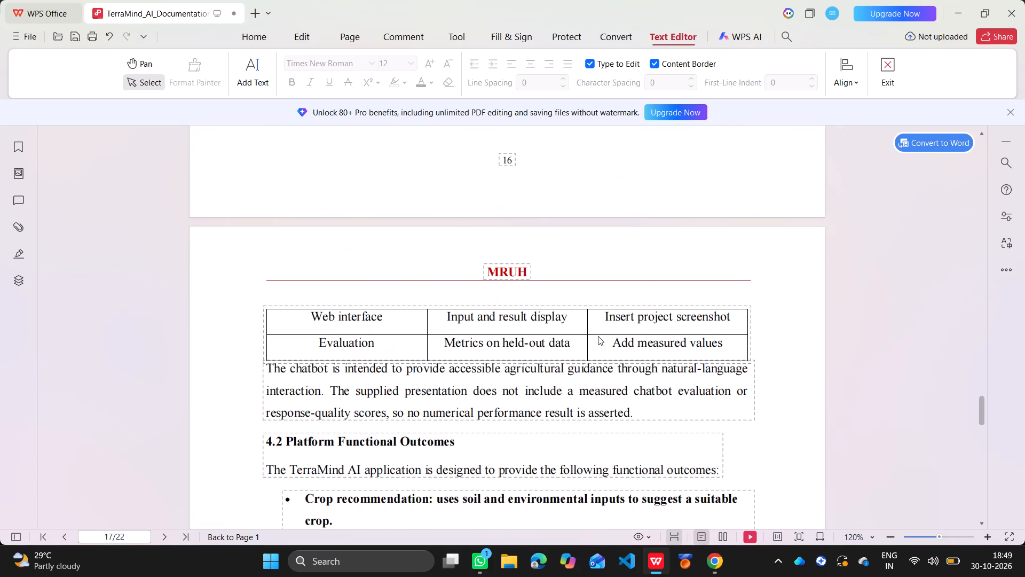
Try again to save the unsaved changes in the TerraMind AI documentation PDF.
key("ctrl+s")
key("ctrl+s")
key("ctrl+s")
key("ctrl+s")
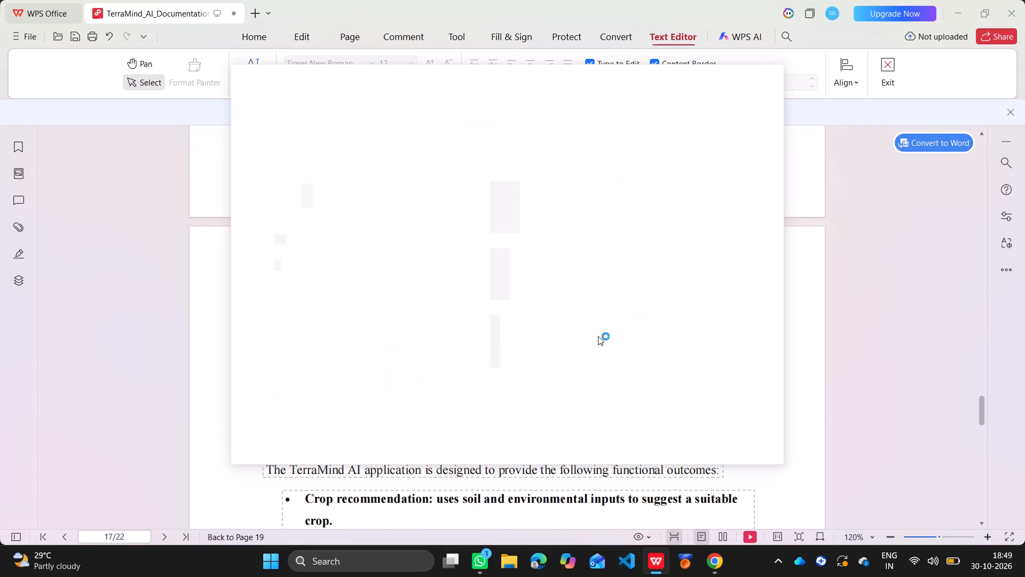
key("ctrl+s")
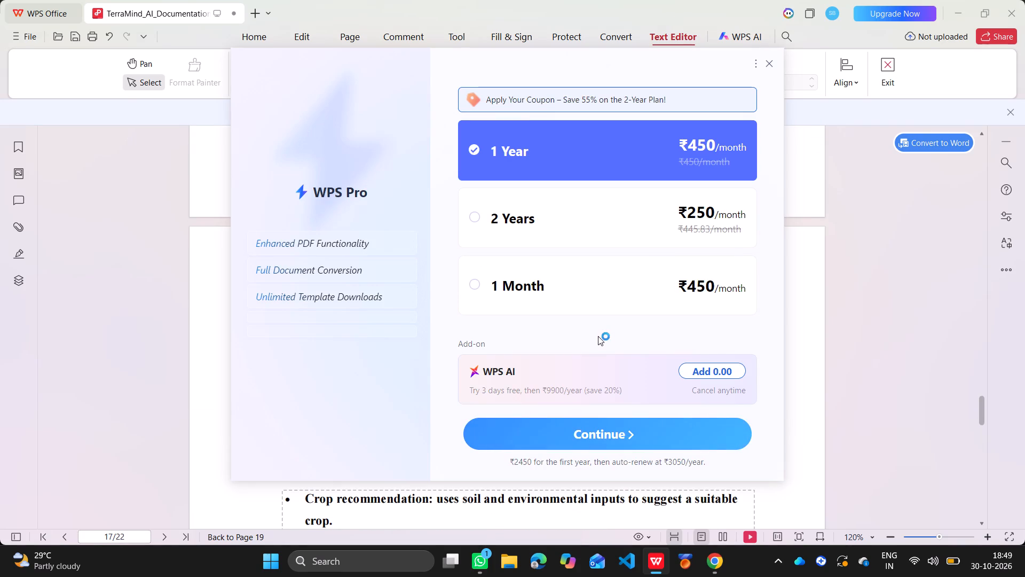